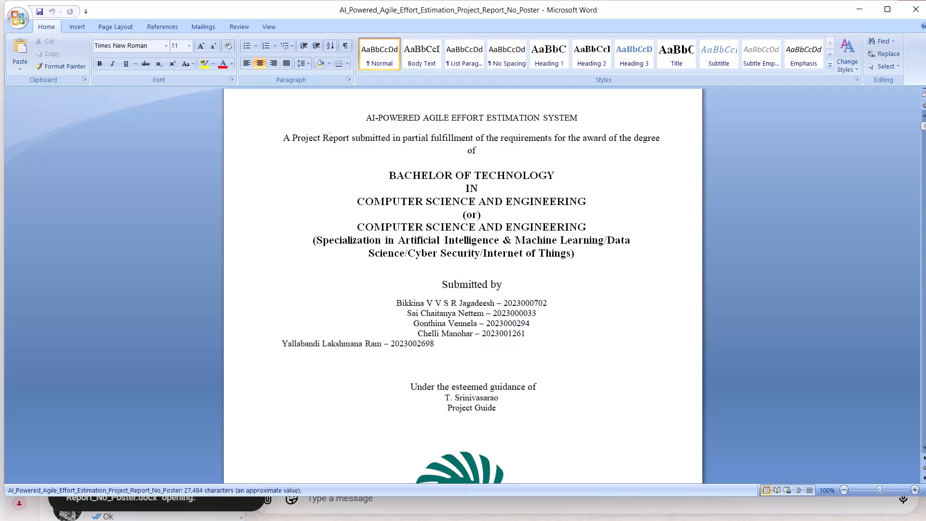
# Look through the report's opening pages, from the title page through the declaration to the certificate.
pyautogui.scroll(-3, 564, 280)
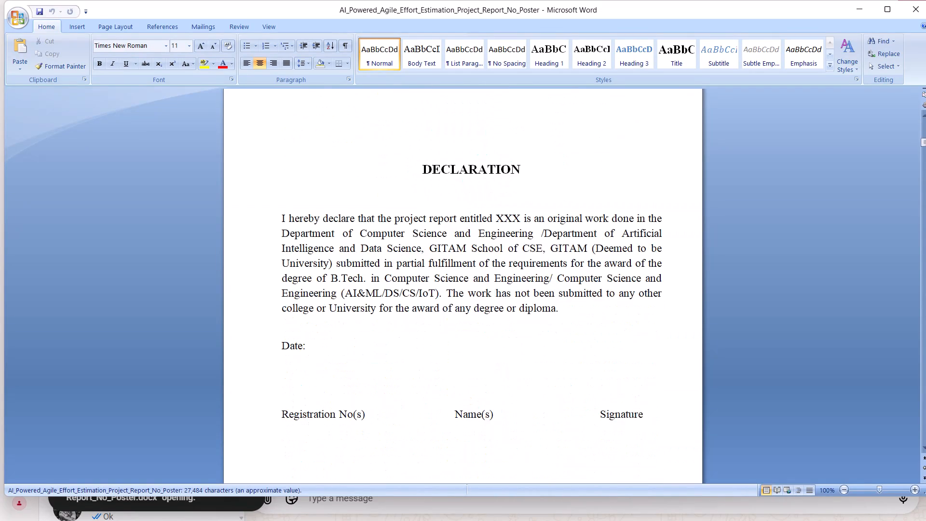
pyautogui.scroll(-5, 564, 280)
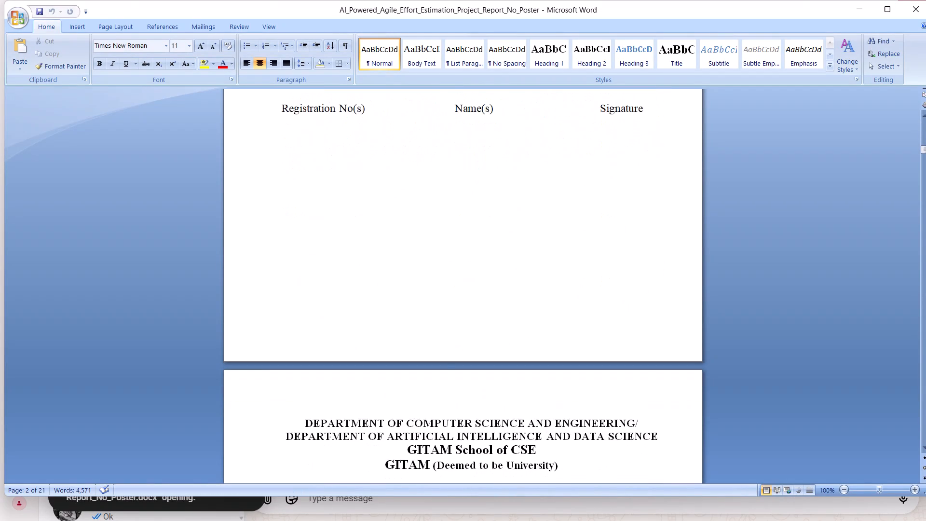
pyautogui.scroll(-2, 564, 280)
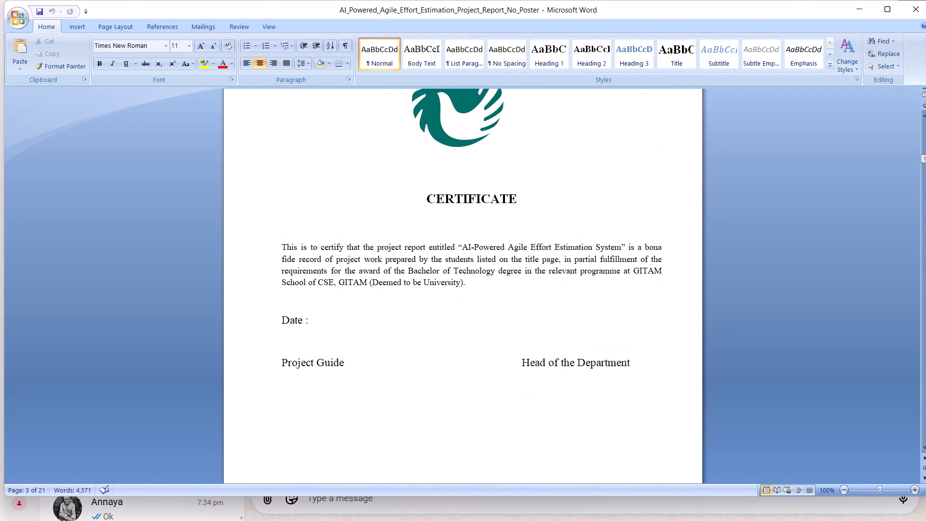
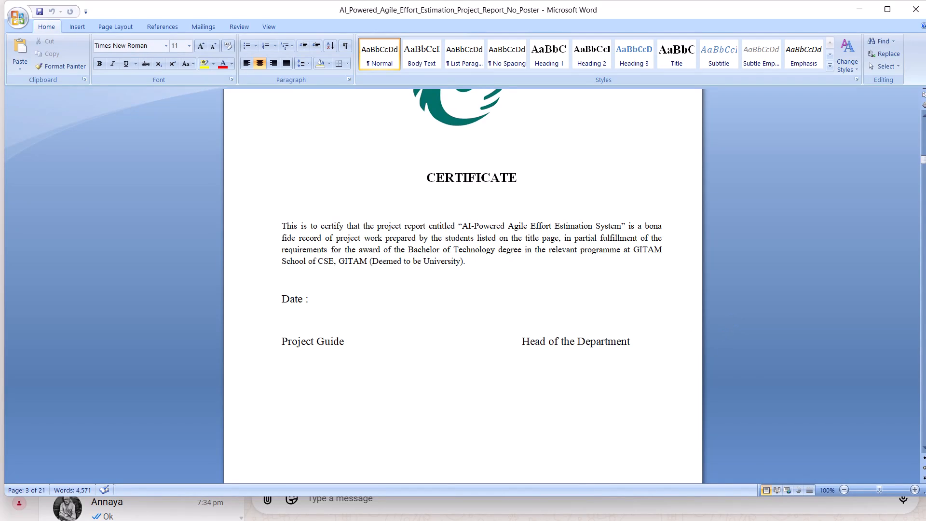
# Look through the report from the certificate page through the table of contents to the abstract.
pyautogui.keyDown('ctrl'); pyautogui.scroll(2, 624, 301); pyautogui.keyUp('ctrl')
pyautogui.scroll(-3, 624, 301)
pyautogui.scroll(1, 624, 301)
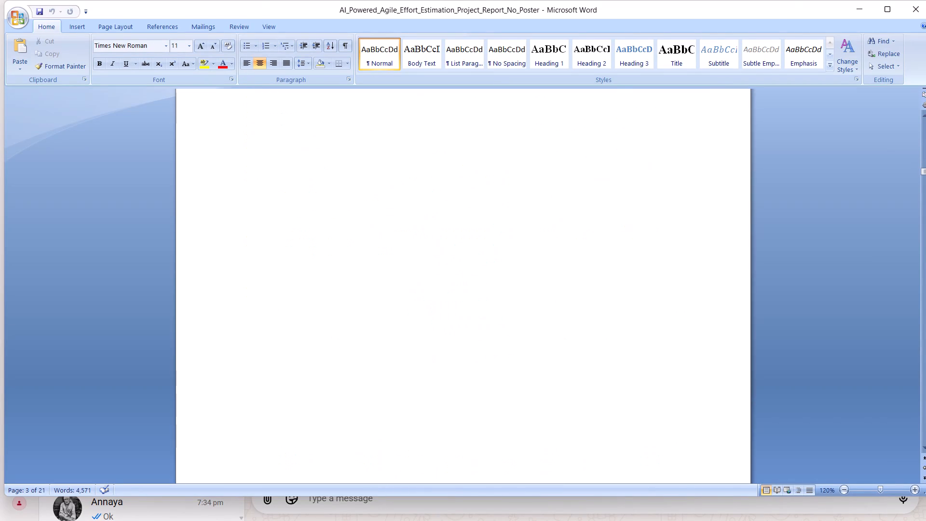
pyautogui.scroll(3, 624, 301)
pyautogui.scroll(-1, 624, 301)
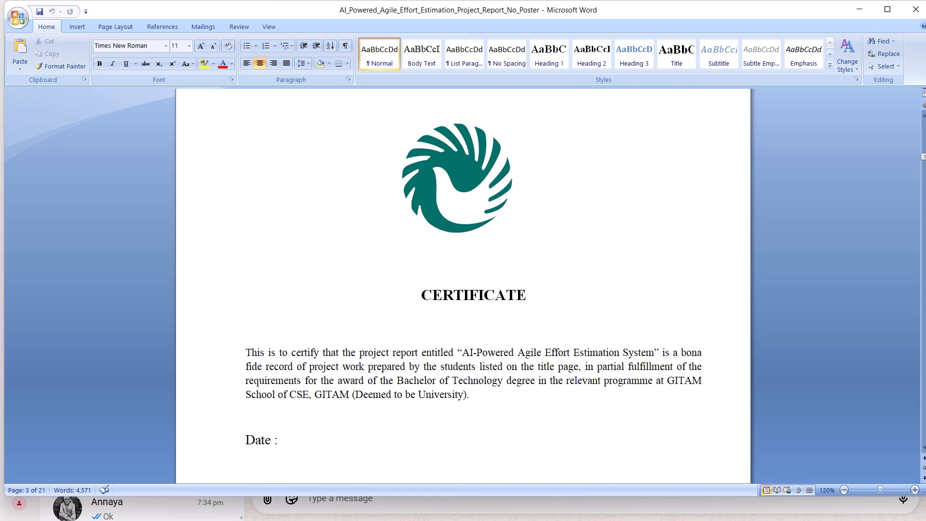
pyautogui.scroll(-9, 611, 396)
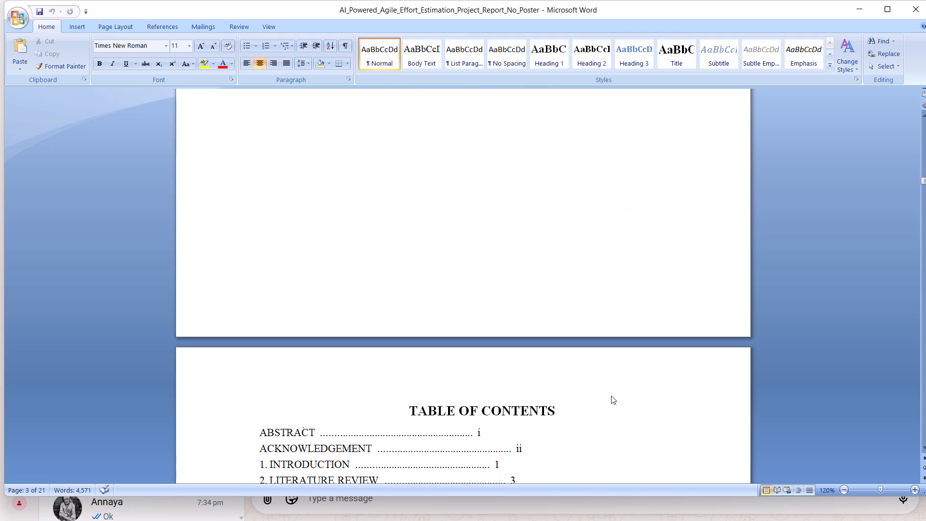
pyautogui.scroll(-4, 611, 396)
pyautogui.scroll(1, 611, 396)
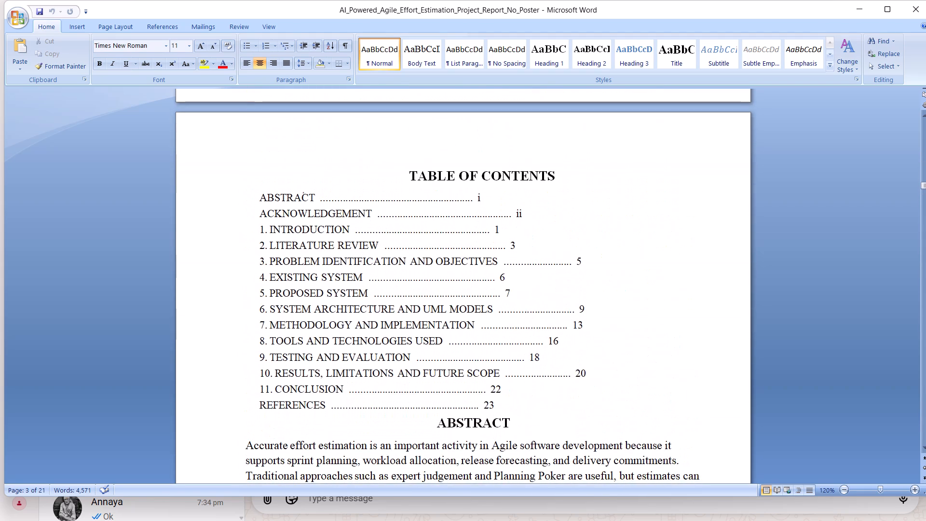
pyautogui.scroll(-1, 611, 396)
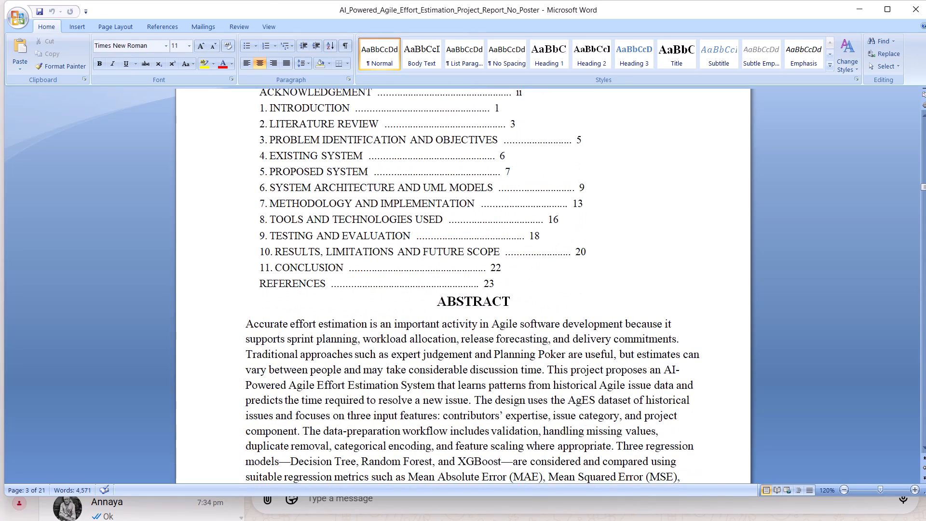
pyautogui.scroll(-3, 611, 396)
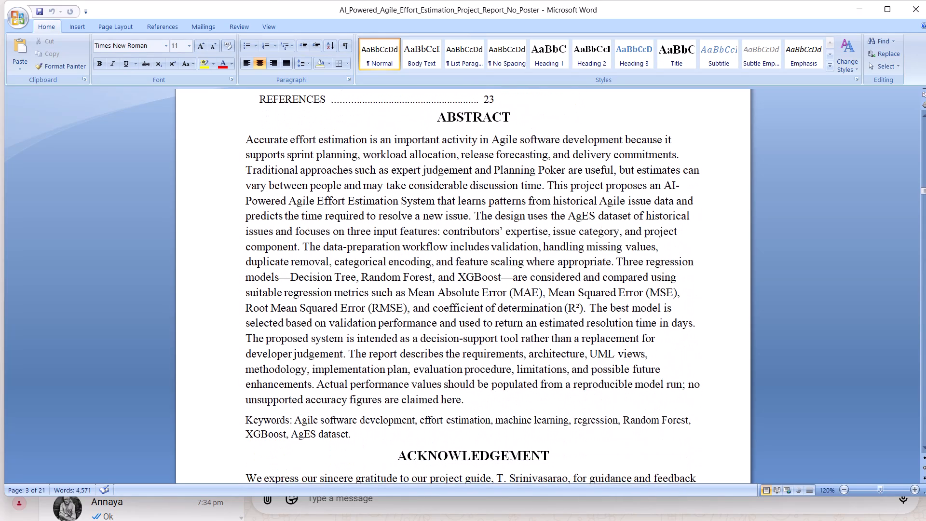
pyautogui.scroll(-1, 611, 396)
# Copy the full abstract text below the ABSTRACT heading, including its Keywords paragraph.
pyautogui.moveTo(363, 437); pyautogui.dragTo(351, 424)
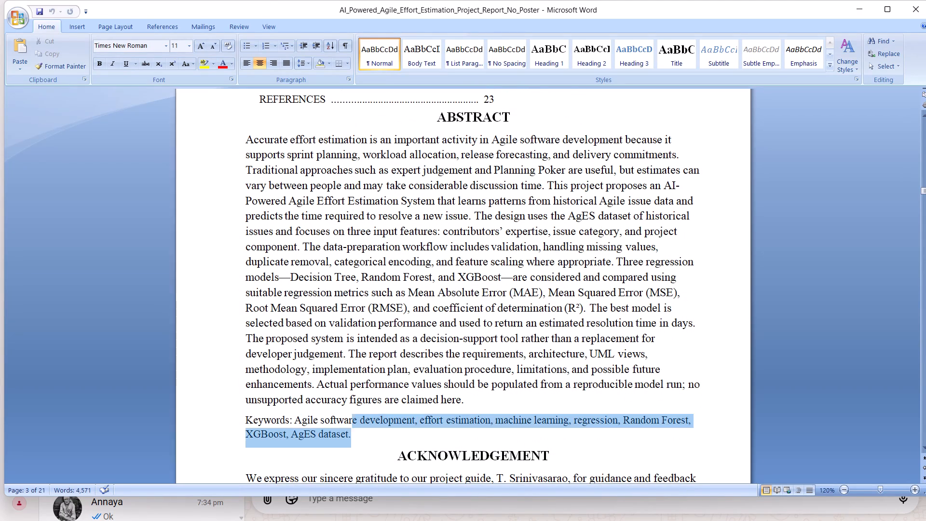
pyautogui.moveTo(351, 424); pyautogui.dragTo(229, 151)
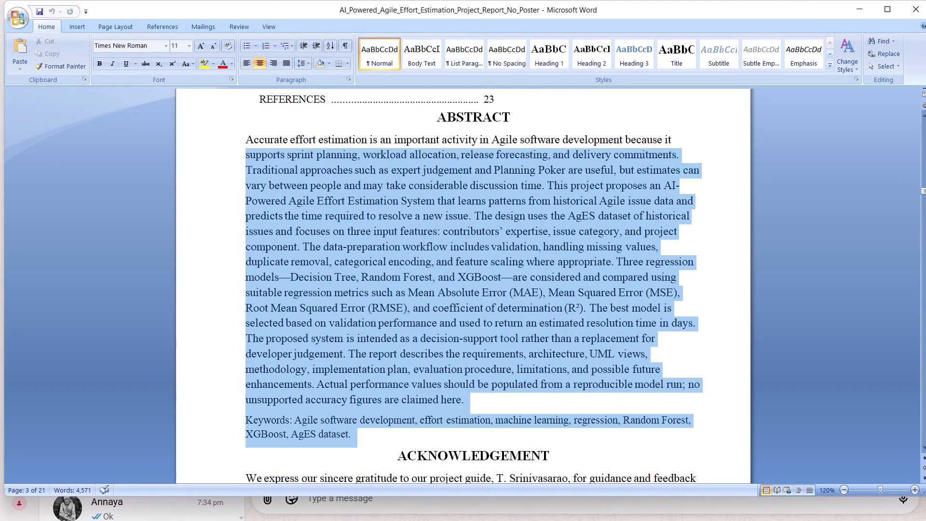
pyautogui.moveTo(229, 151); pyautogui.dragTo(226, 122)
pyautogui.click(245, 159)
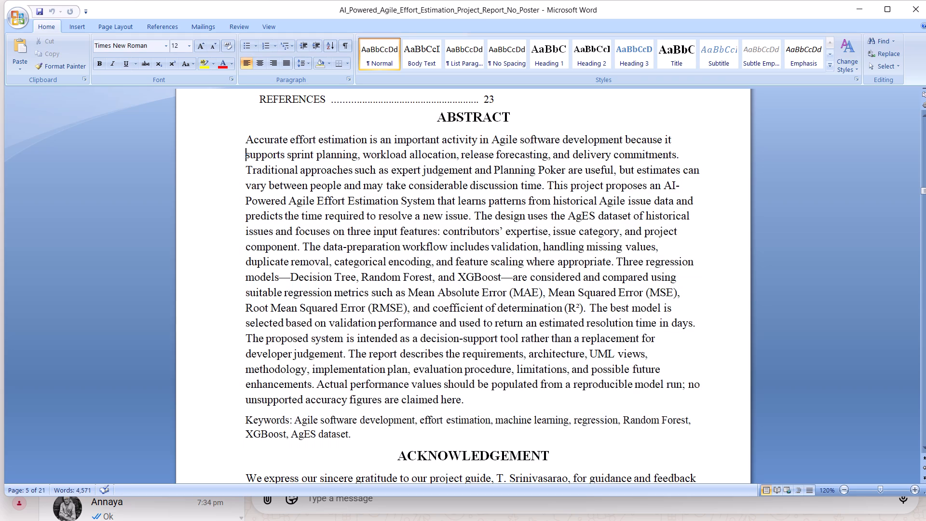
pyautogui.moveTo(247, 135); pyautogui.dragTo(347, 434)
pyautogui.click(358, 435)
pyautogui.moveTo(358, 435); pyautogui.dragTo(233, 187)
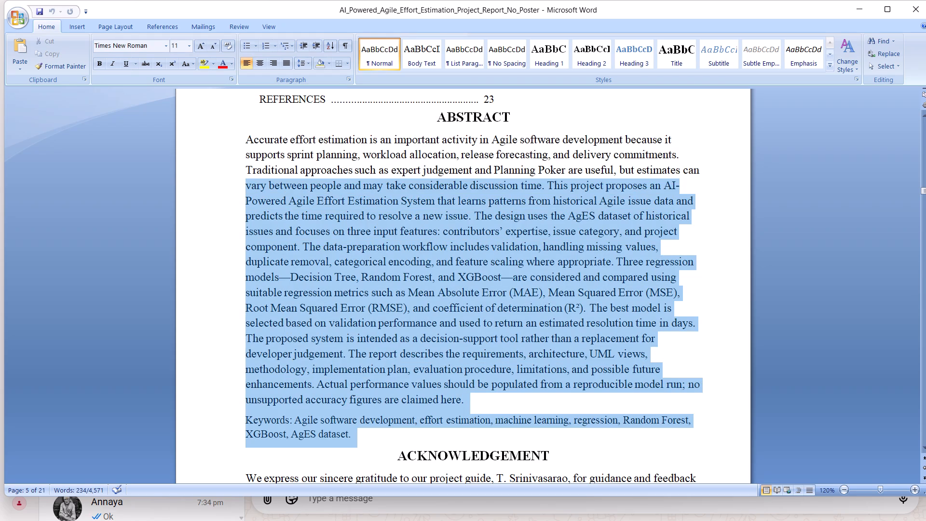
pyautogui.moveTo(233, 187); pyautogui.dragTo(242, 143)
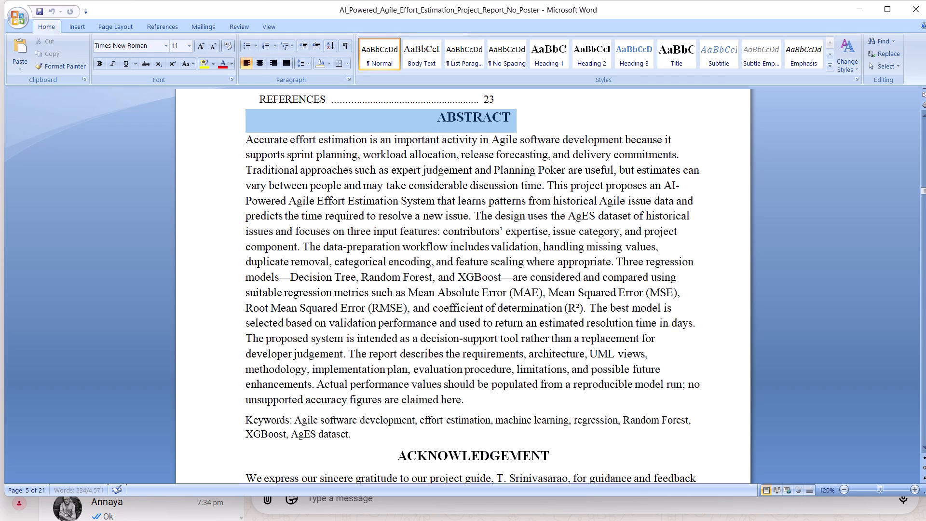
pyautogui.moveTo(242, 143); pyautogui.dragTo(245, 143)
pyautogui.click(245, 143)
pyautogui.moveTo(245, 143); pyautogui.dragTo(364, 390)
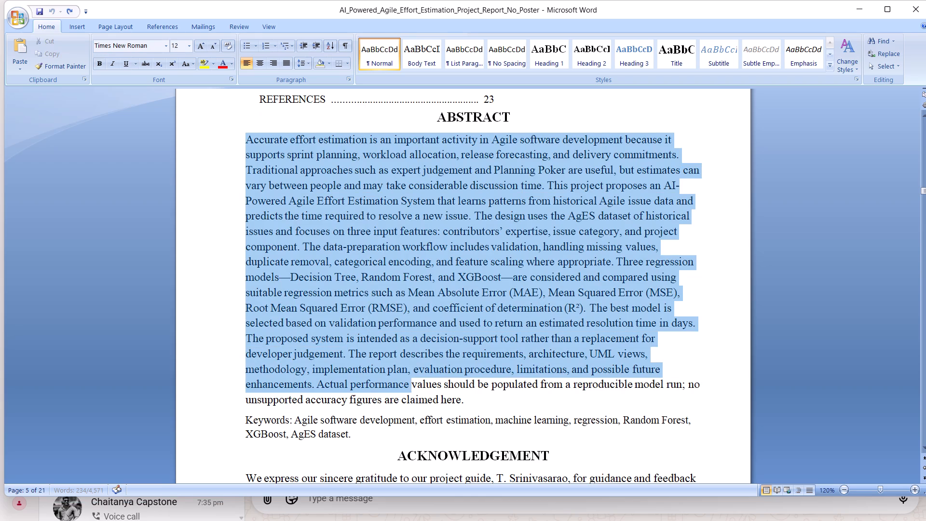
pyautogui.moveTo(364, 390); pyautogui.dragTo(355, 446)
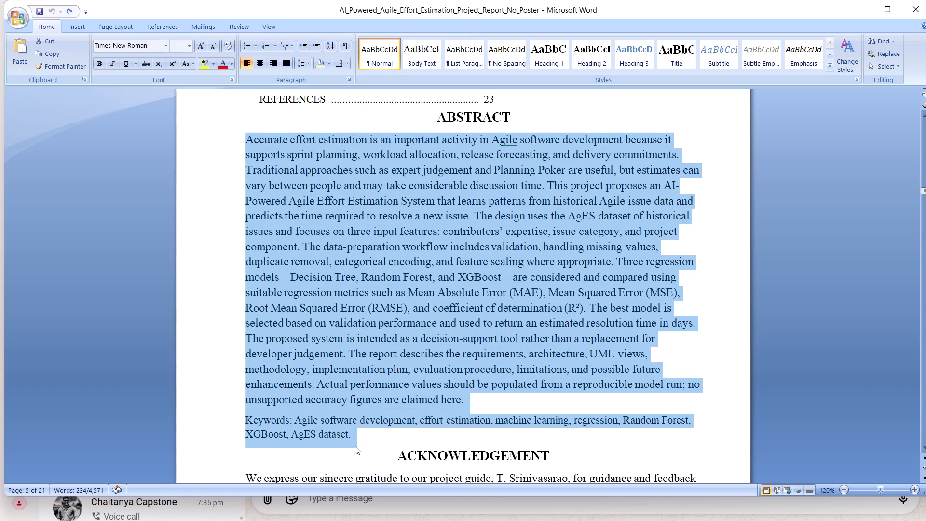
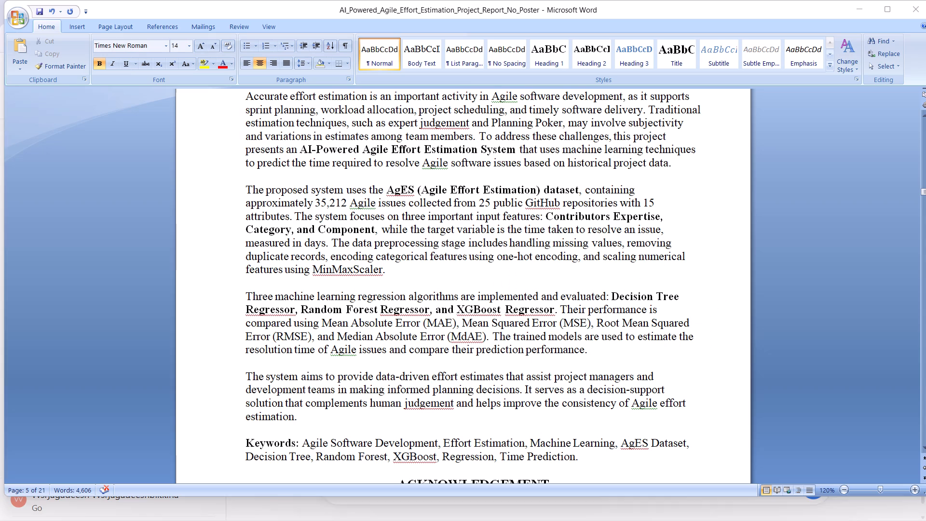
# Switch to the Word report and reread the abstract's opening paragraphs on the estimation system, AgES dataset and preprocessing.
pyautogui.scroll(1, 657, 247)
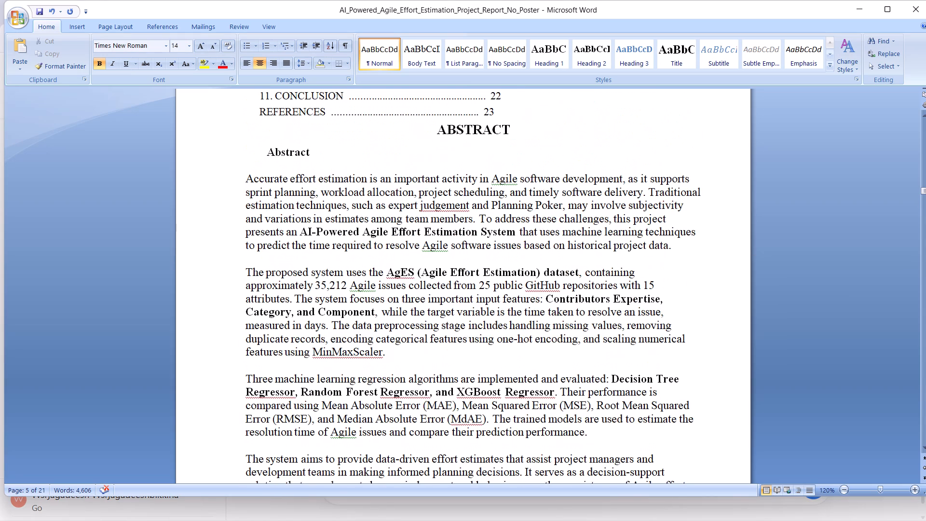
pyautogui.scroll(1, 657, 247)
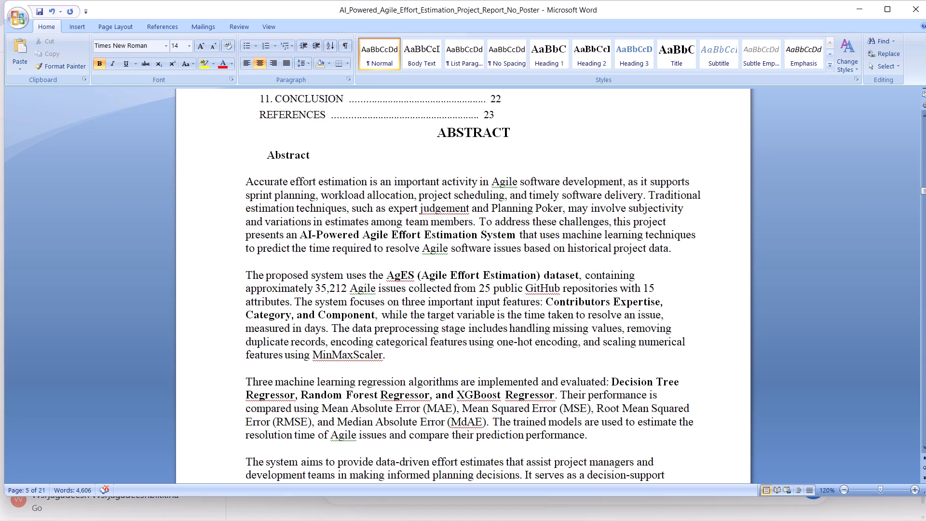
pyautogui.hscroll(2, 572, 307)
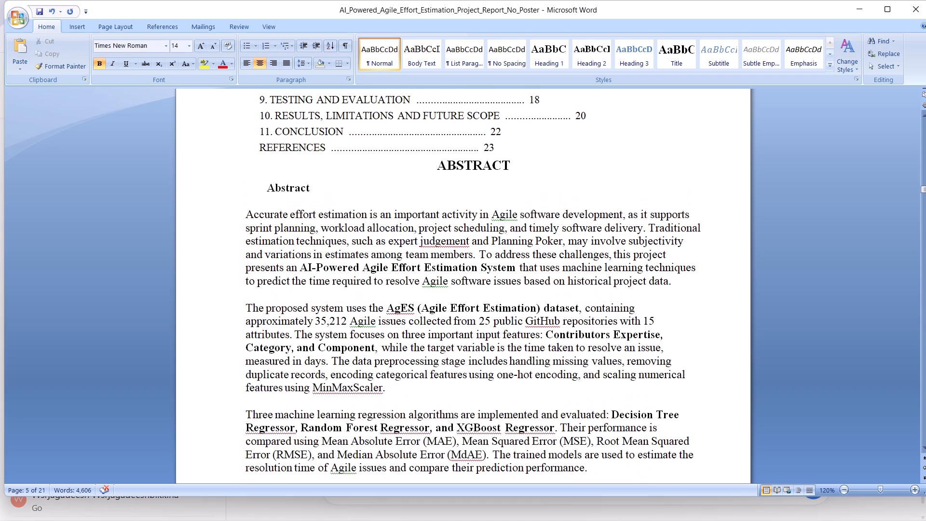
pyautogui.hscroll(10, 572, 307)
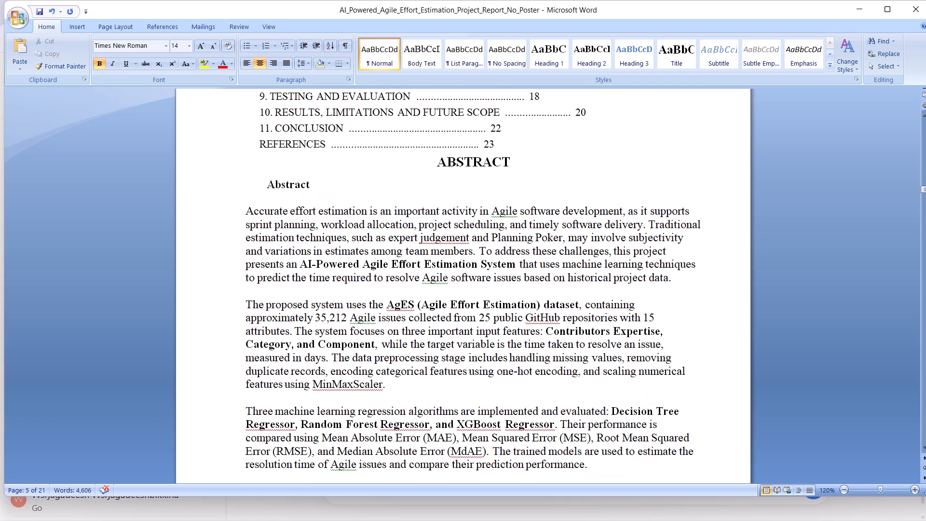
pyautogui.hscroll(1, 572, 307)
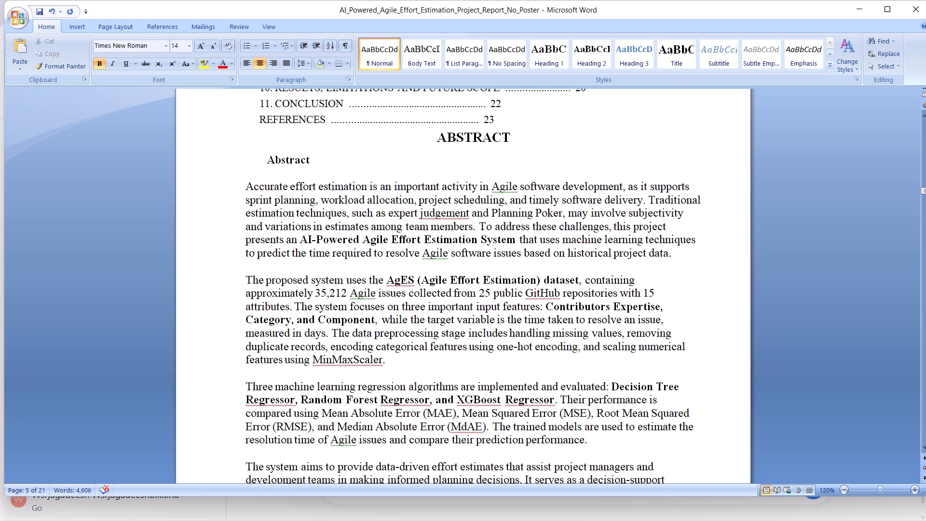
# Read the rest of the abstract down to the Acknowledgement heading, covering the regression models, error metrics, system aims and keywords.
pyautogui.scroll(-1, 613, 356)
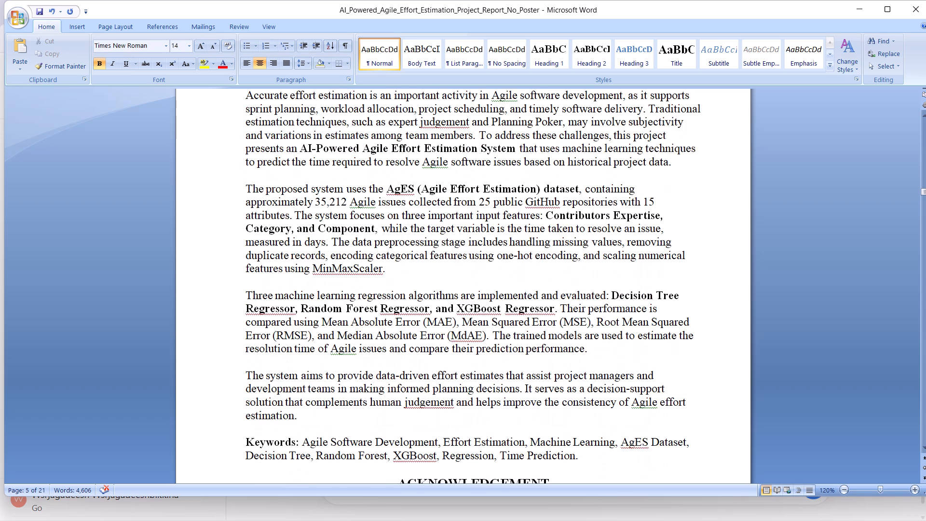
pyautogui.scroll(-1, 613, 356)
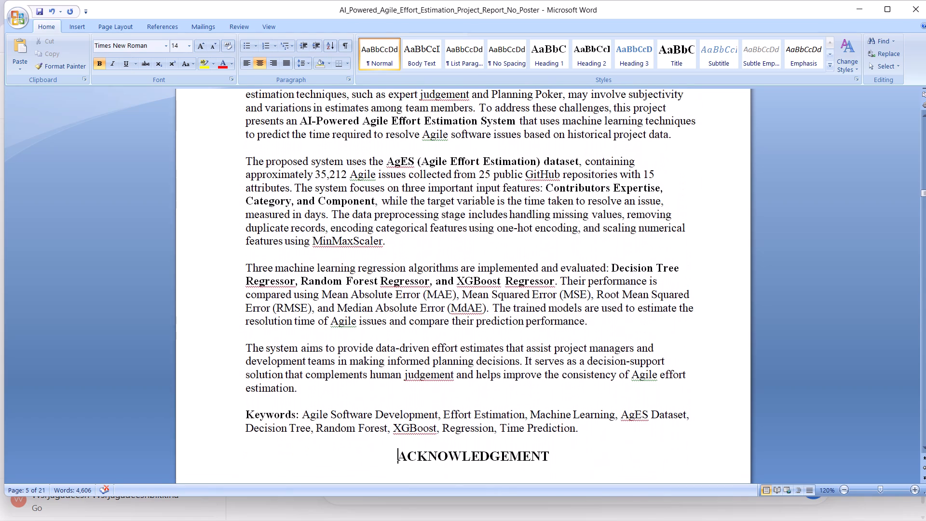
pyautogui.scroll(1, 613, 356)
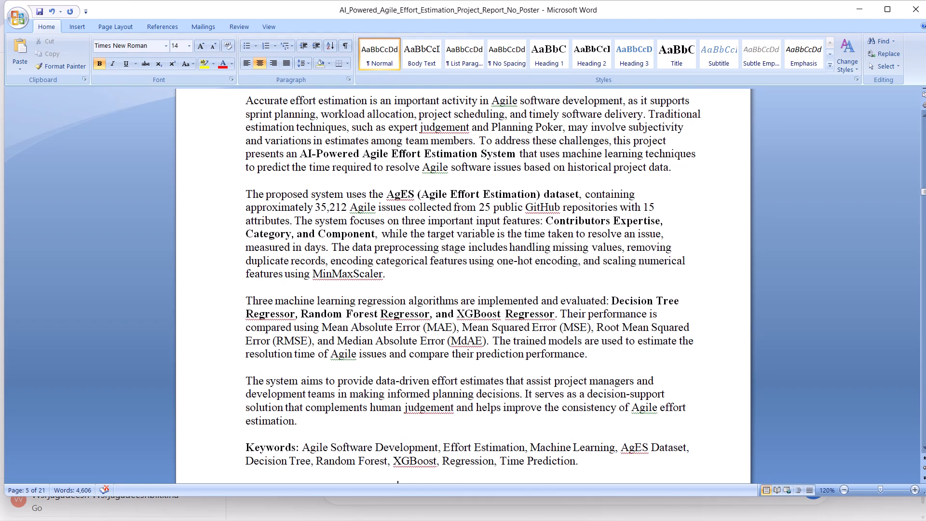
pyautogui.scroll(-2, 471, 291)
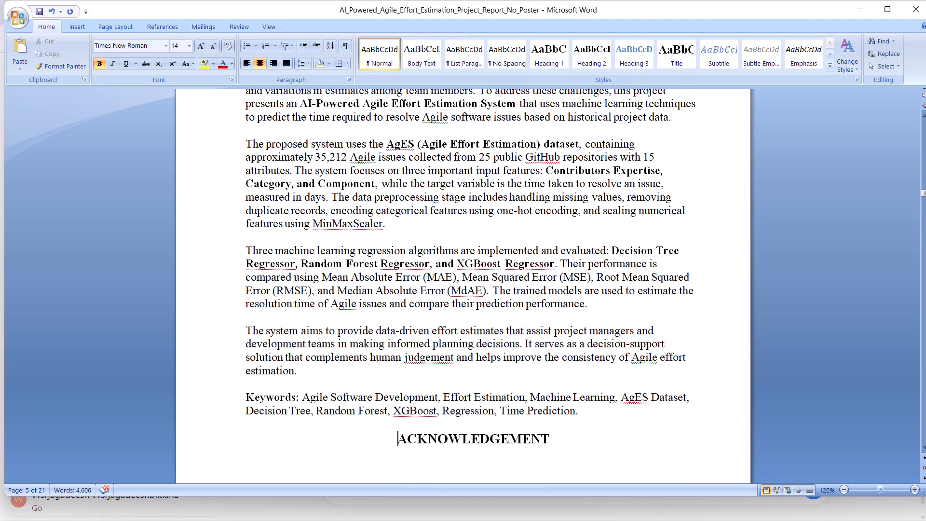
pyautogui.scroll(-2, 471, 291)
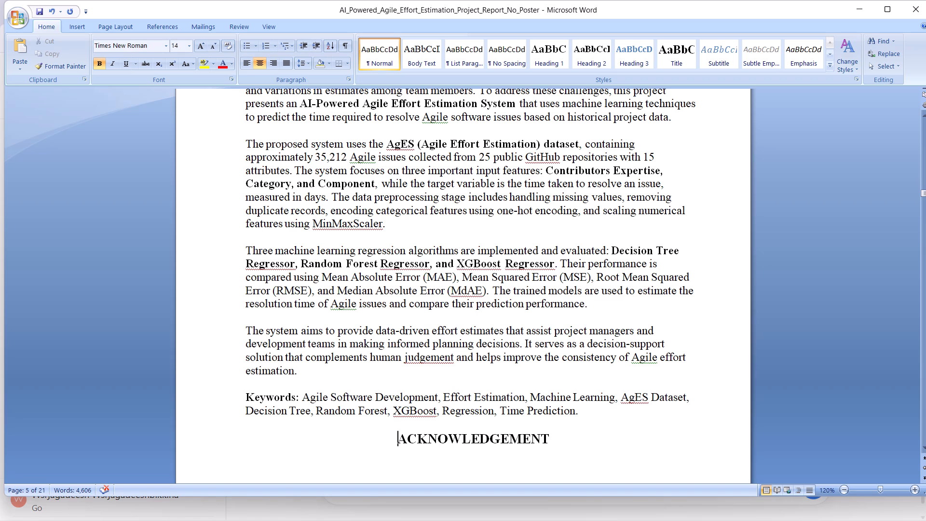
pyautogui.scroll(-2, 471, 291)
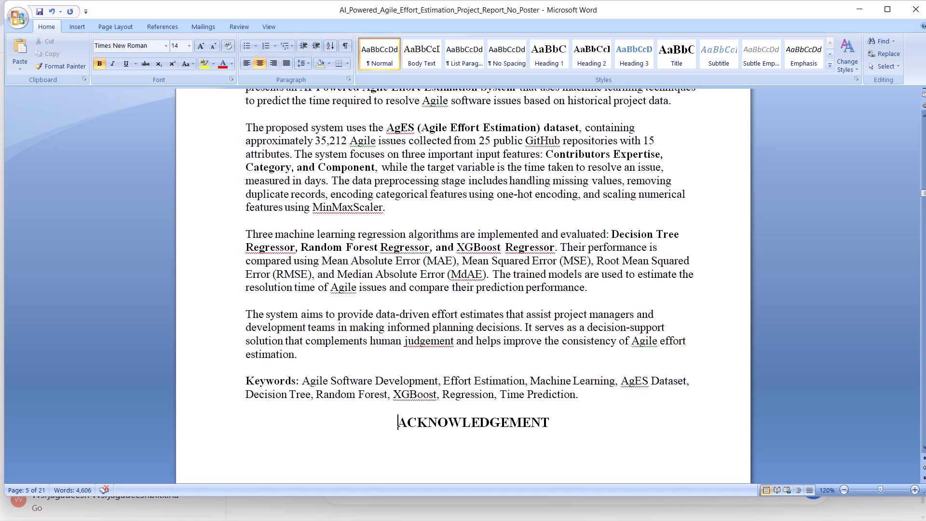
pyautogui.scroll(-3, 471, 291)
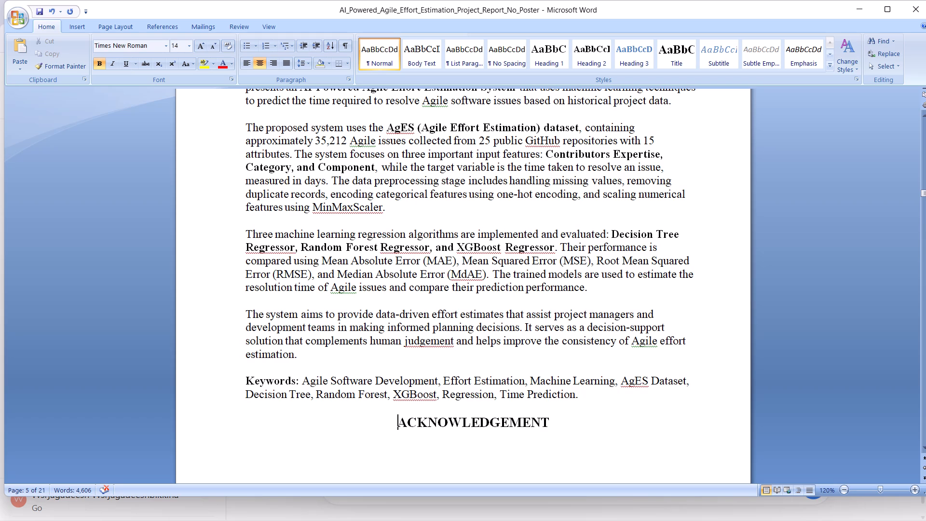
pyautogui.moveTo(611, 231); pyautogui.dragTo(547, 260)
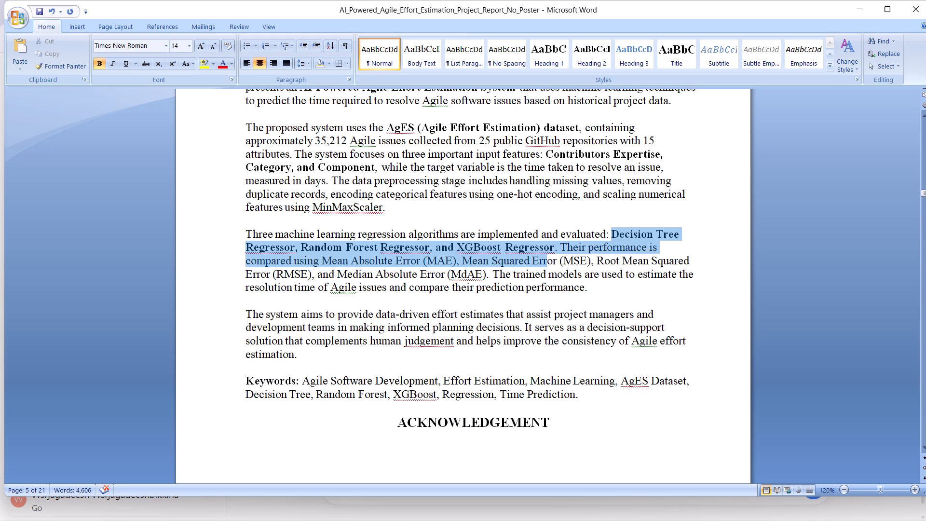
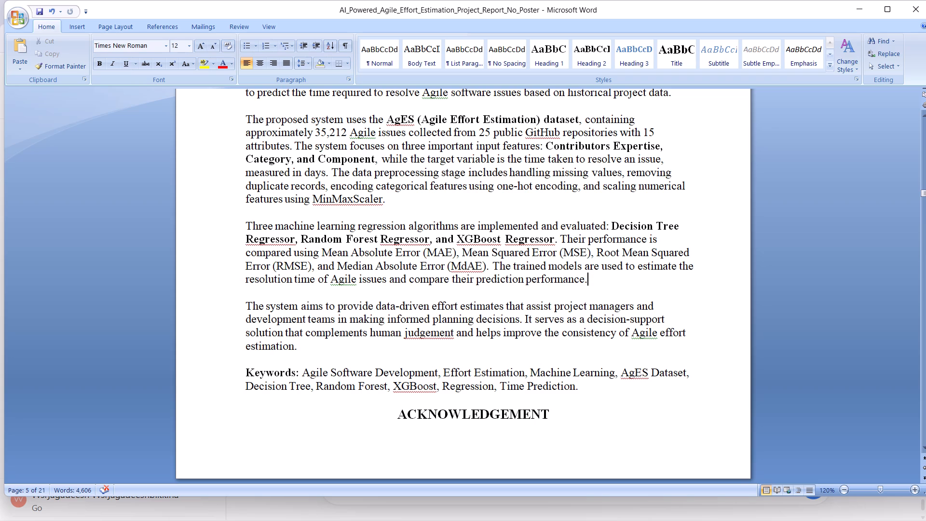
pyautogui.rightClick(608, 306)
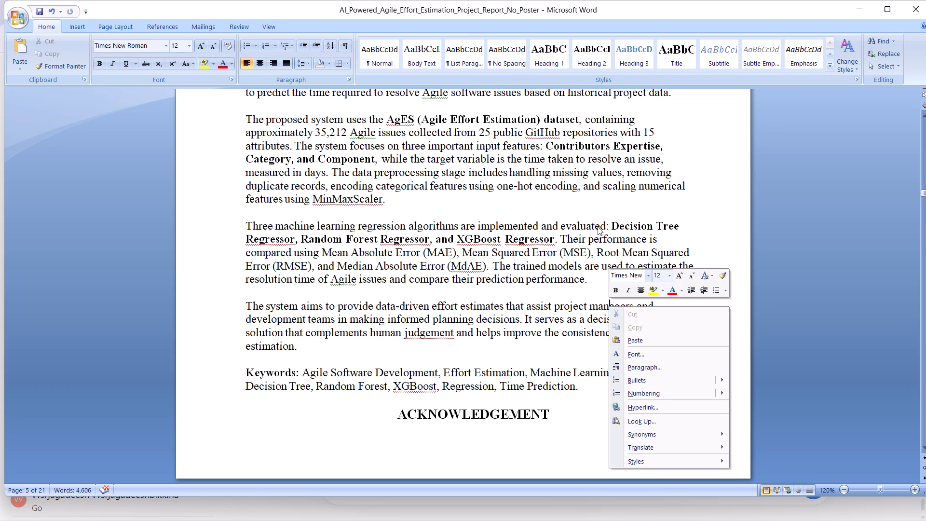
pyautogui.click(569, 218)
pyautogui.scroll(-1, 569, 288)
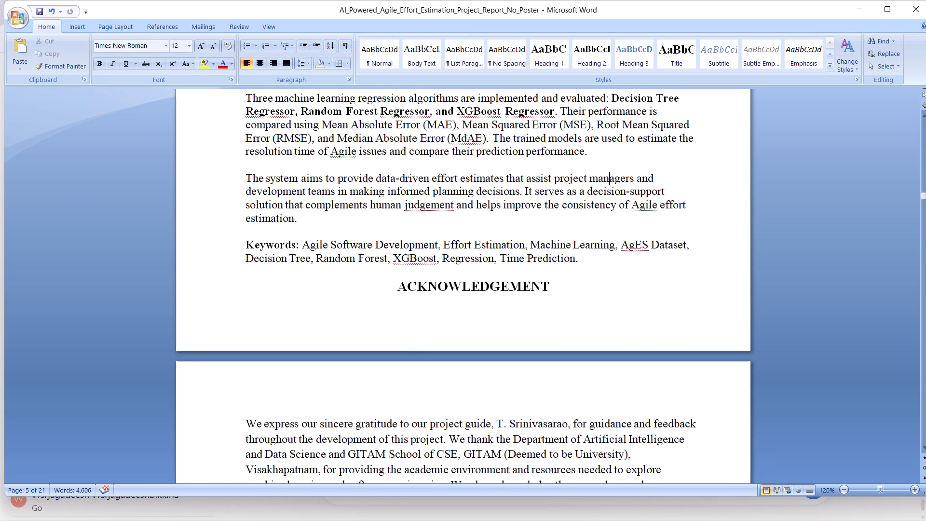
pyautogui.scroll(-2, 569, 288)
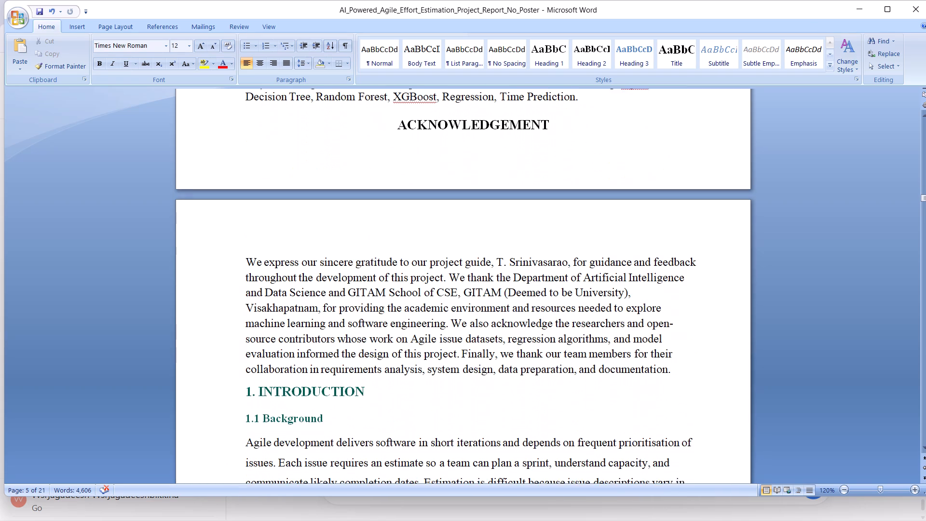
pyautogui.scroll(-1, 569, 288)
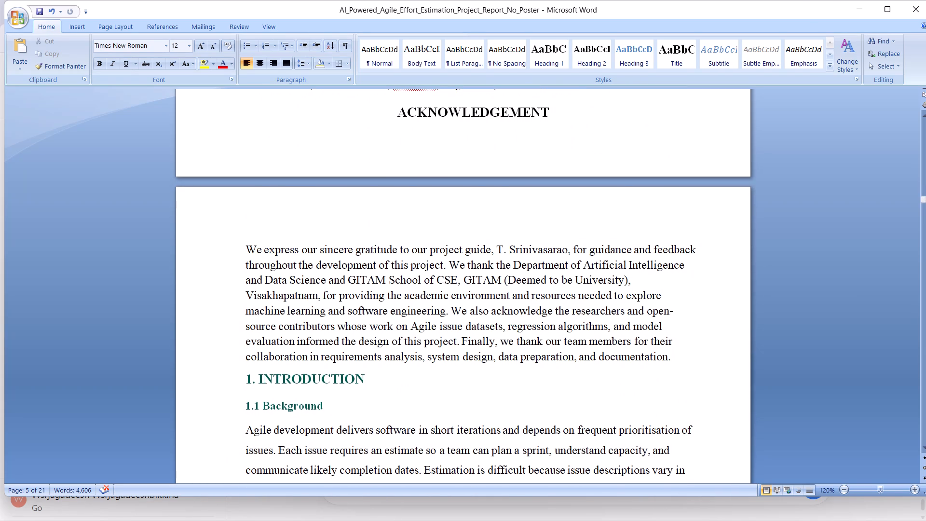
# Read the report's Introduction from Background through Scope and the opening sections of the Literature Review.
pyautogui.scroll(-2, 569, 288)
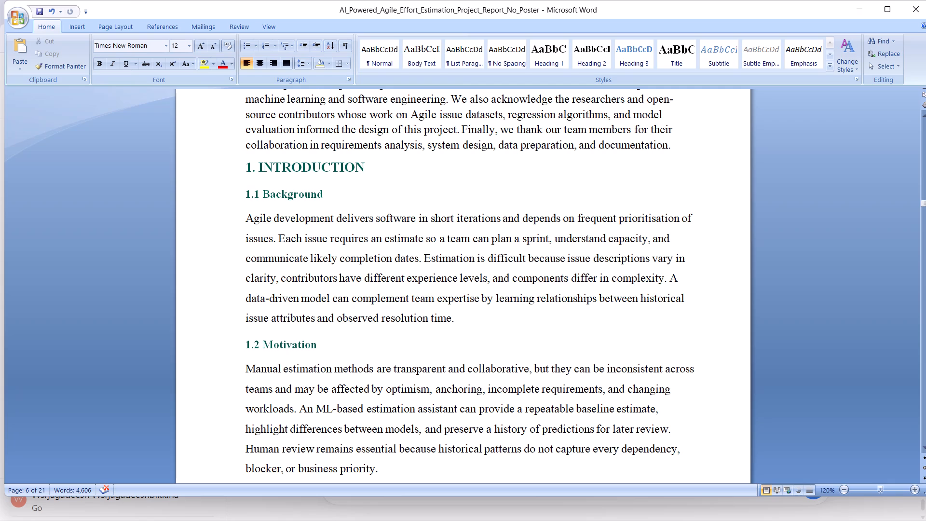
pyautogui.scroll(-1, 589, 310)
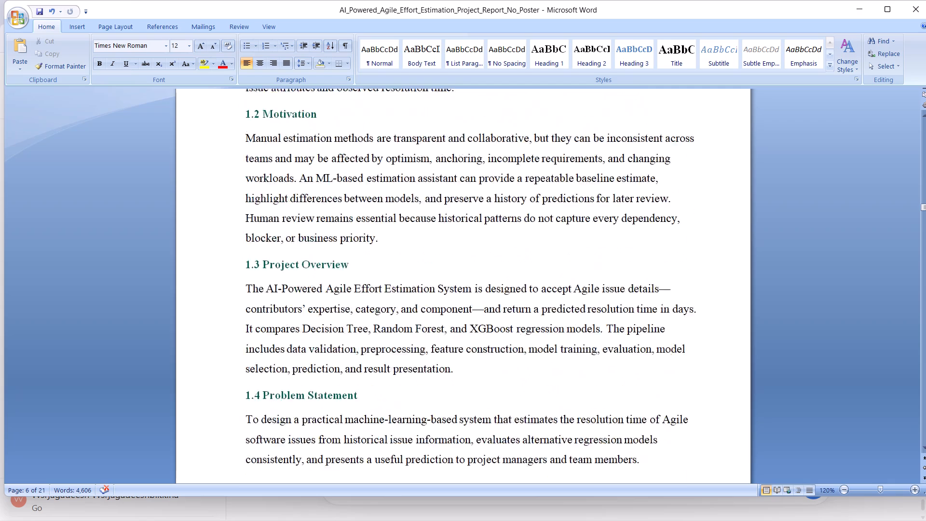
pyautogui.scroll(-1, 589, 310)
pyautogui.scroll(1, 589, 310)
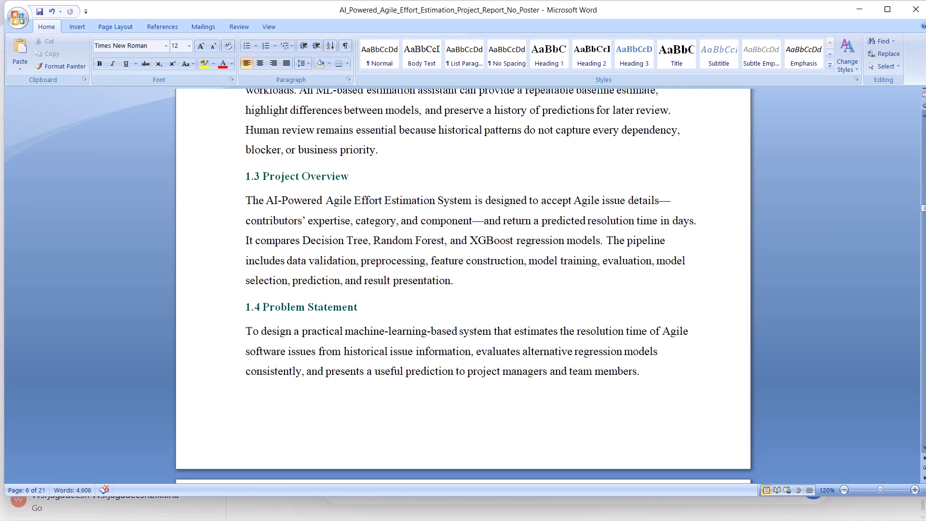
pyautogui.scroll(-2, 589, 310)
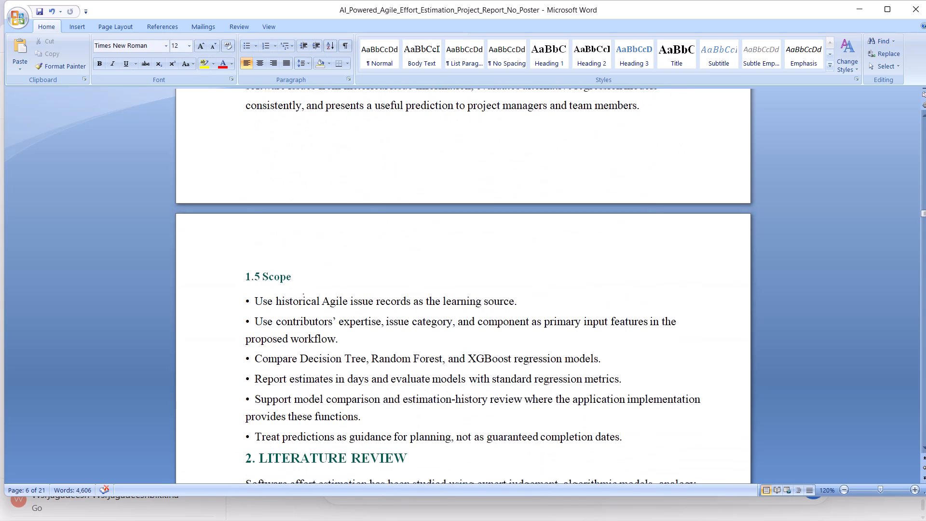
pyautogui.scroll(-2, 589, 310)
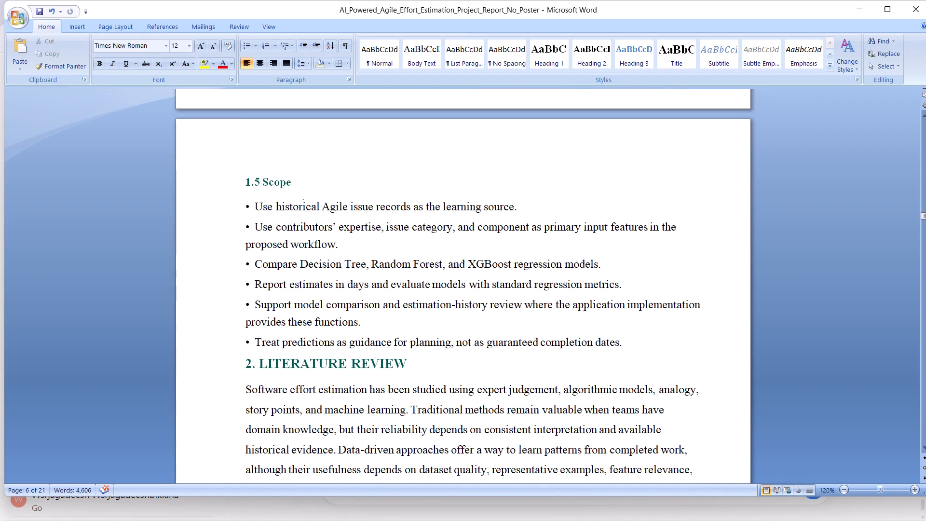
pyautogui.scroll(-2, 589, 310)
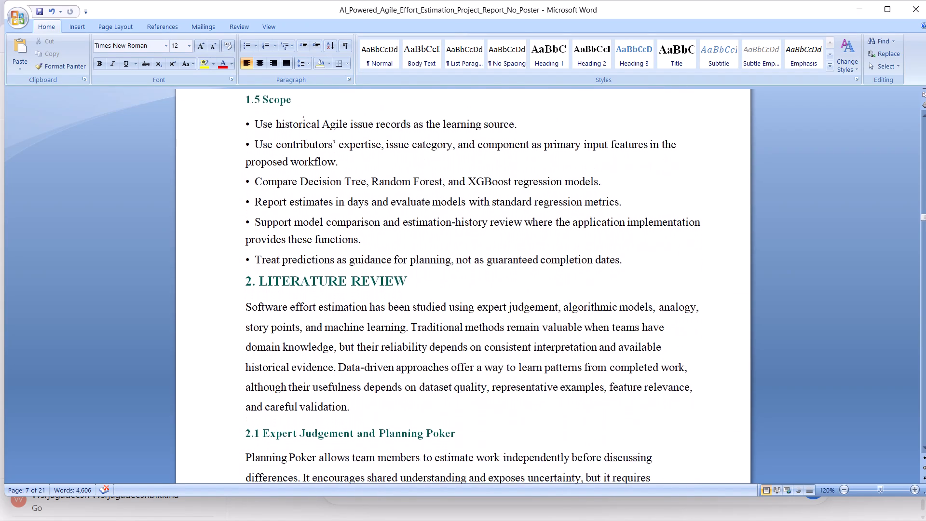
pyautogui.scroll(-1, 589, 310)
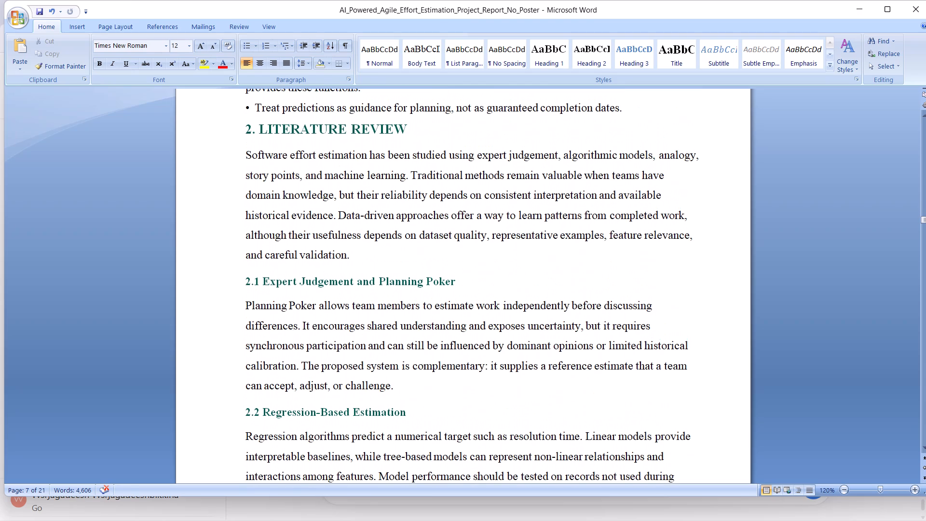
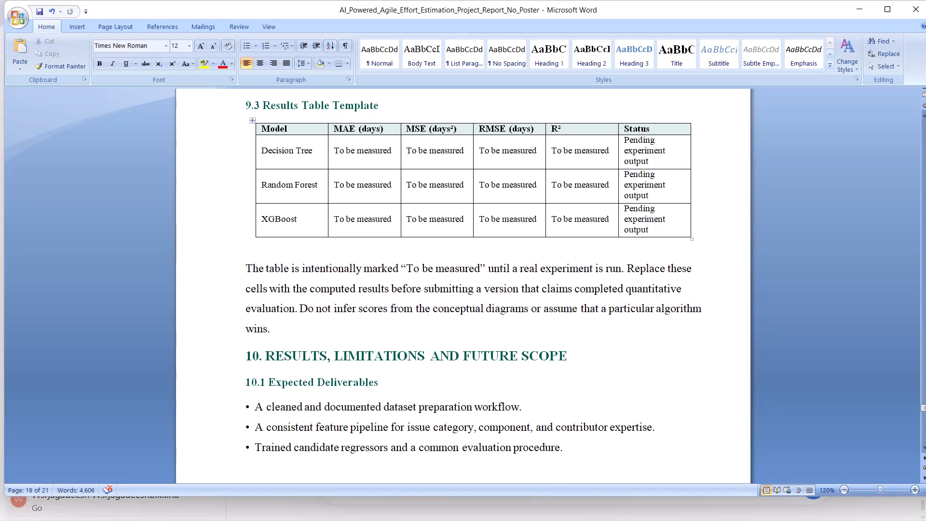
# Review the report from the Results Table Template through limitations, future scope and Conclusion to the References list.
pyautogui.click(338, 168)
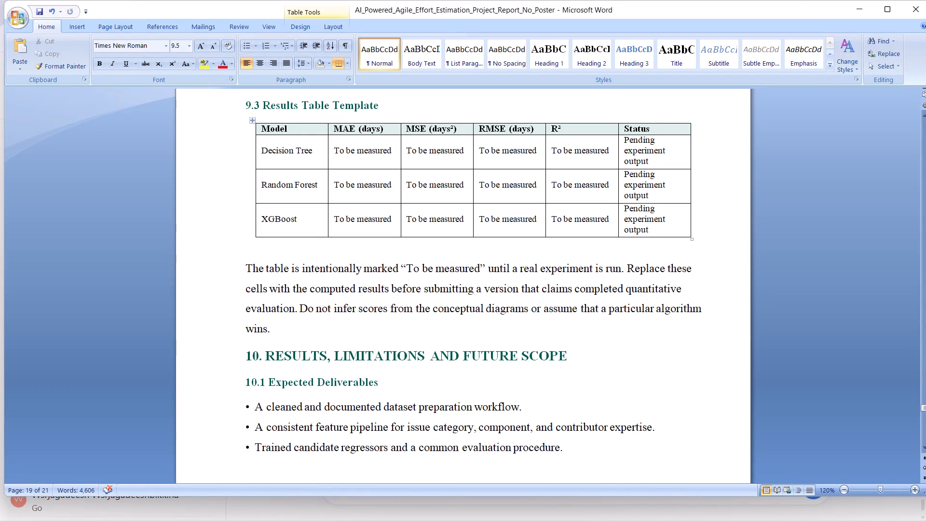
pyautogui.click(740, 289)
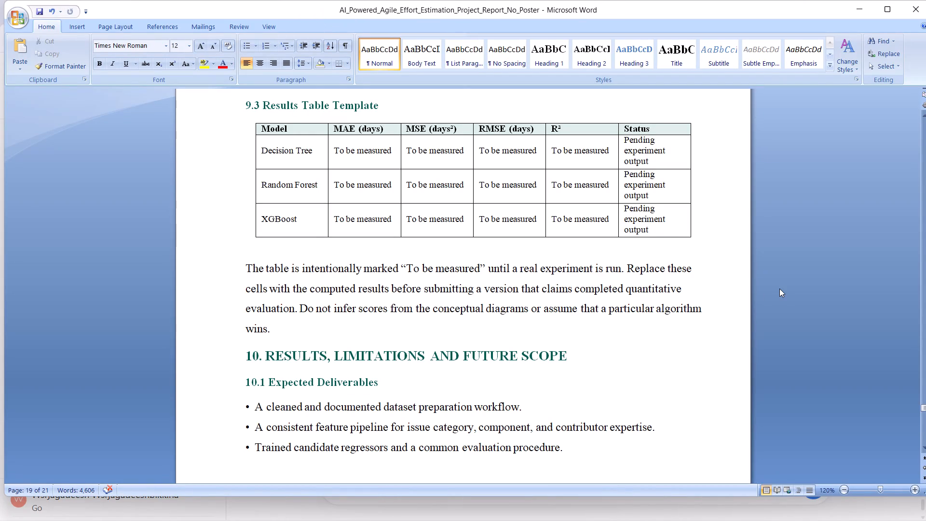
pyautogui.click(779, 288)
pyautogui.scroll(-2, 779, 288)
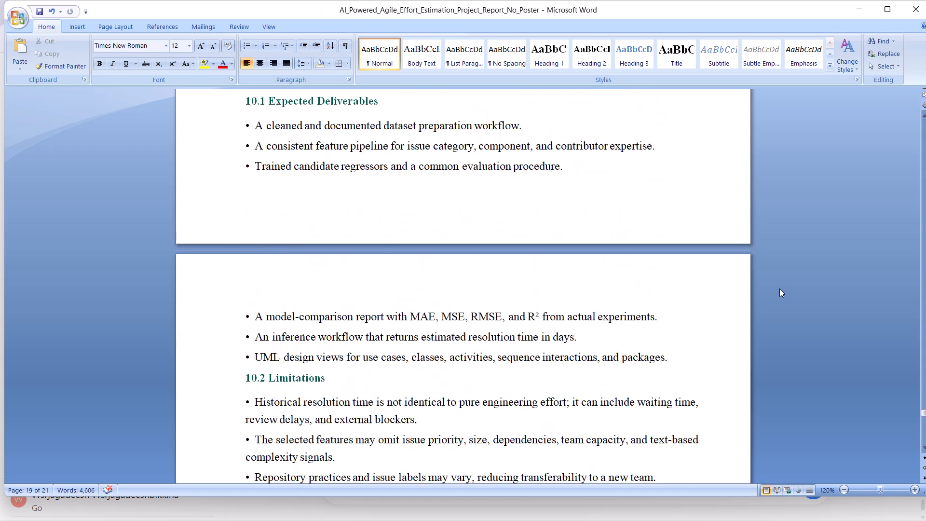
pyautogui.scroll(-4, 779, 288)
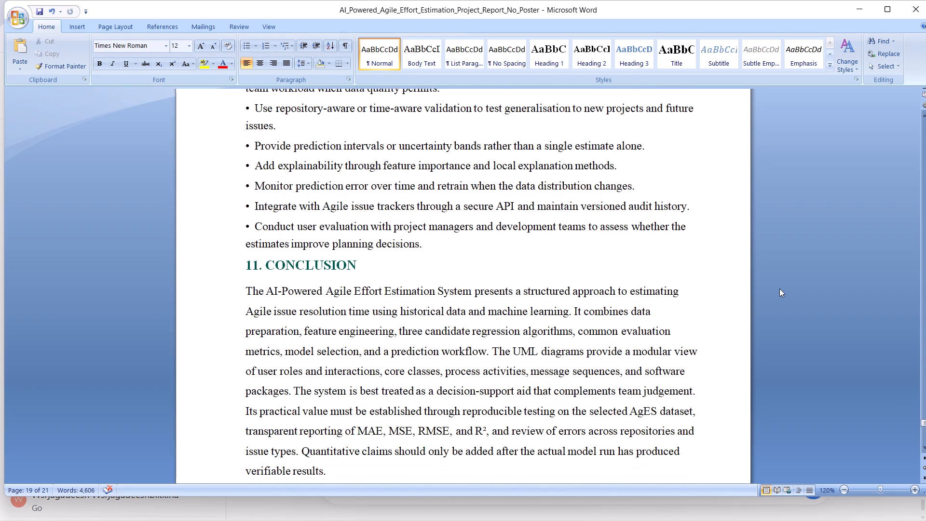
pyautogui.scroll(-2, 779, 288)
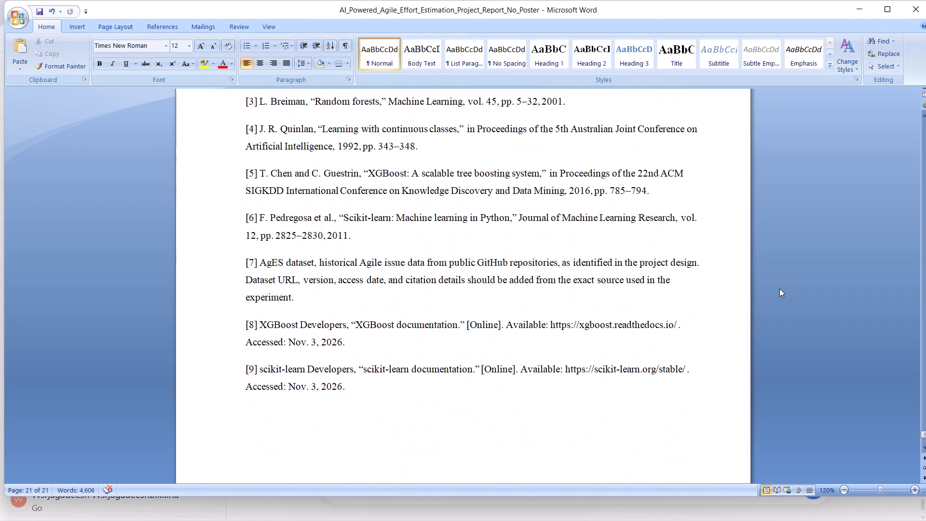
pyautogui.scroll(1, 647, 337)
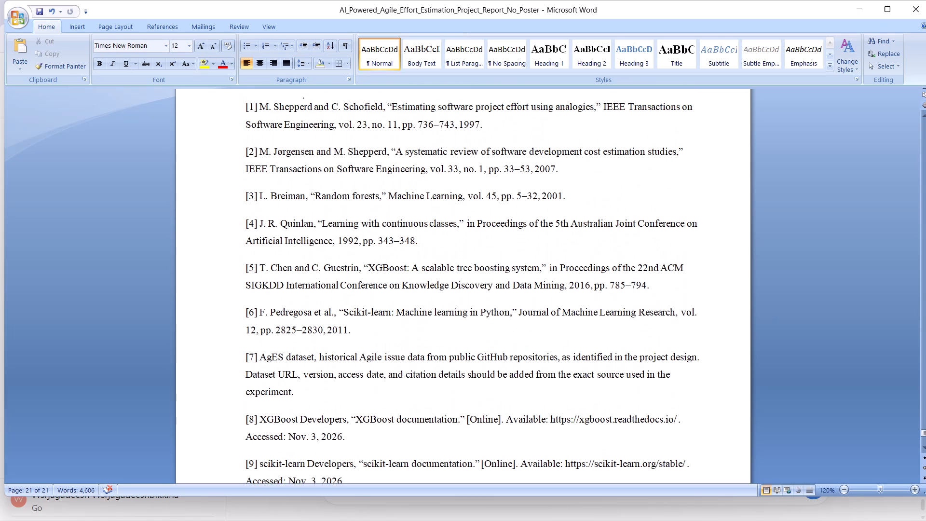
pyautogui.hscroll(1, 647, 337)
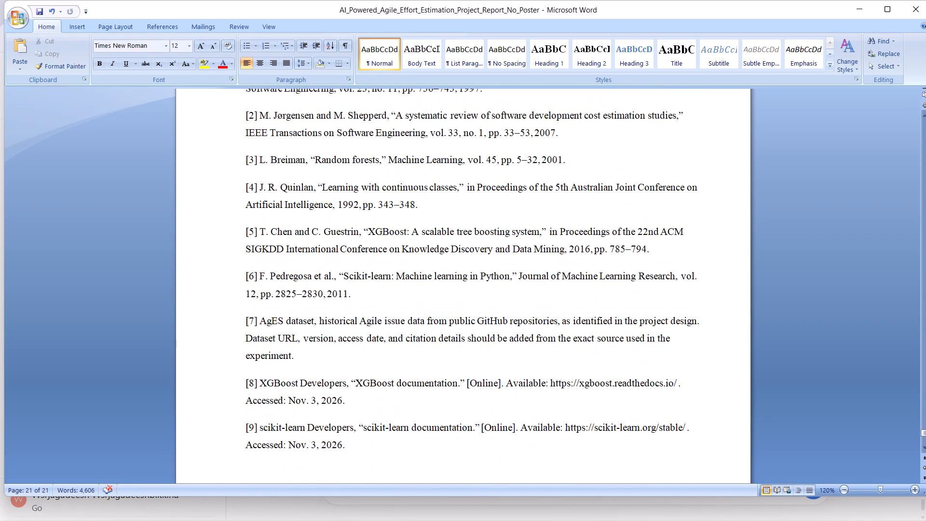
pyautogui.keyDown('ctrl'); pyautogui.scroll(-1, 647, 337); pyautogui.keyUp('ctrl')
pyautogui.scroll(-1, 647, 337)
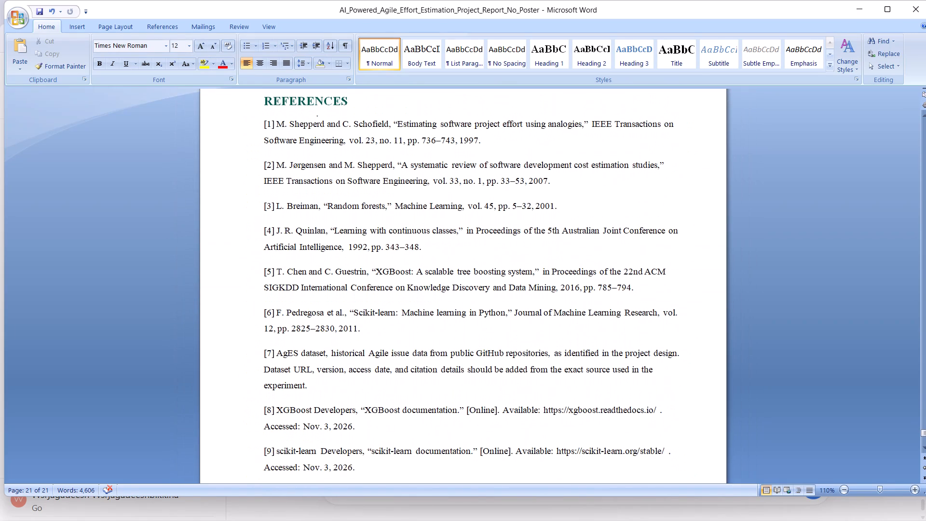
pyautogui.scroll(-1, 647, 337)
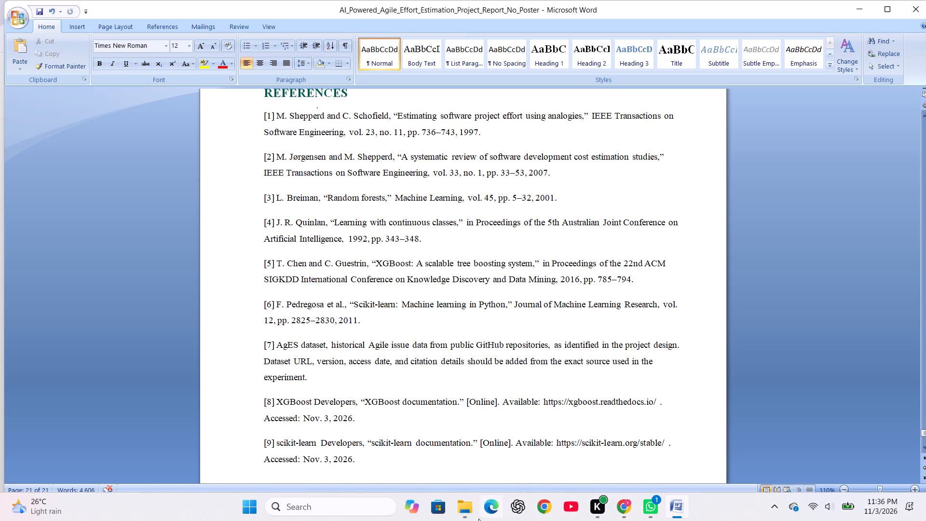
# Open the "capstone final project" PDF from the Downloads folder and go to its References I slide.
pyautogui.click(464, 509)
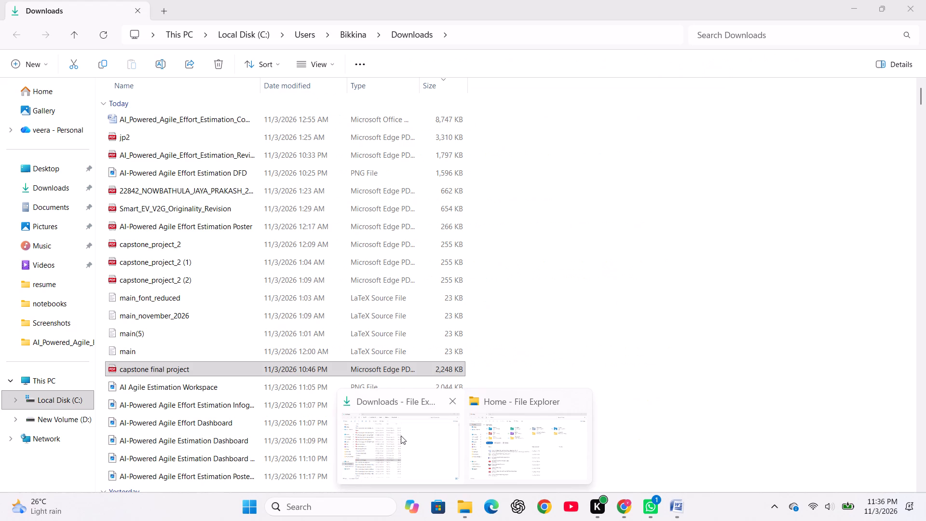
pyautogui.click(401, 436)
pyautogui.click(401, 436)
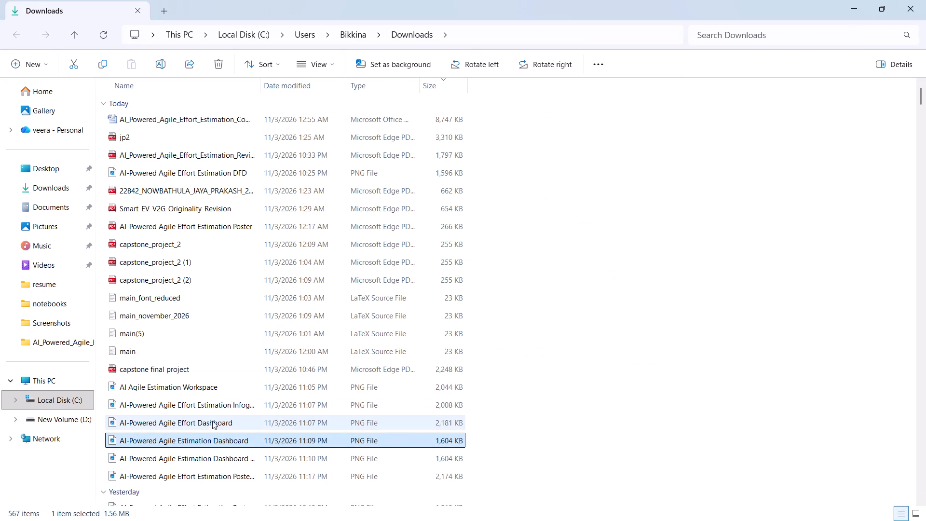
pyautogui.doubleClick(222, 373)
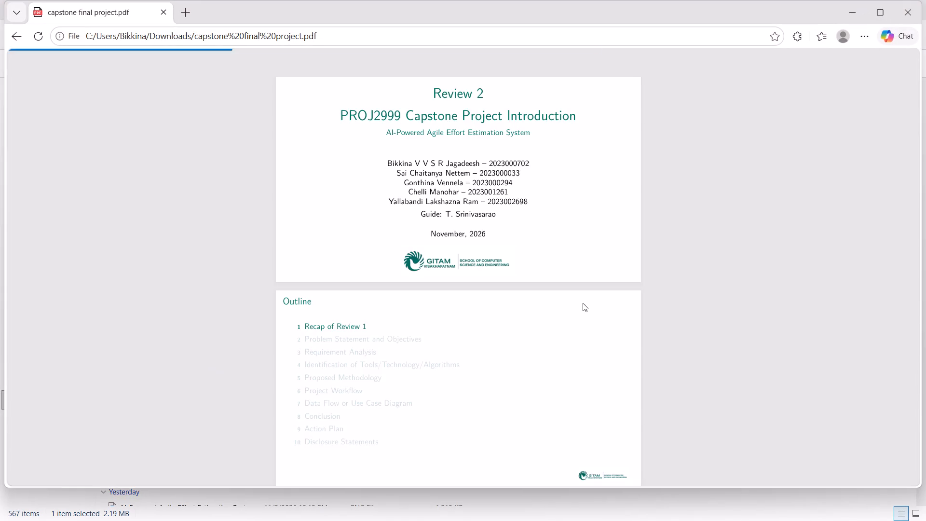
pyautogui.scroll(-20, 583, 303)
pyautogui.scroll(-14, 583, 303)
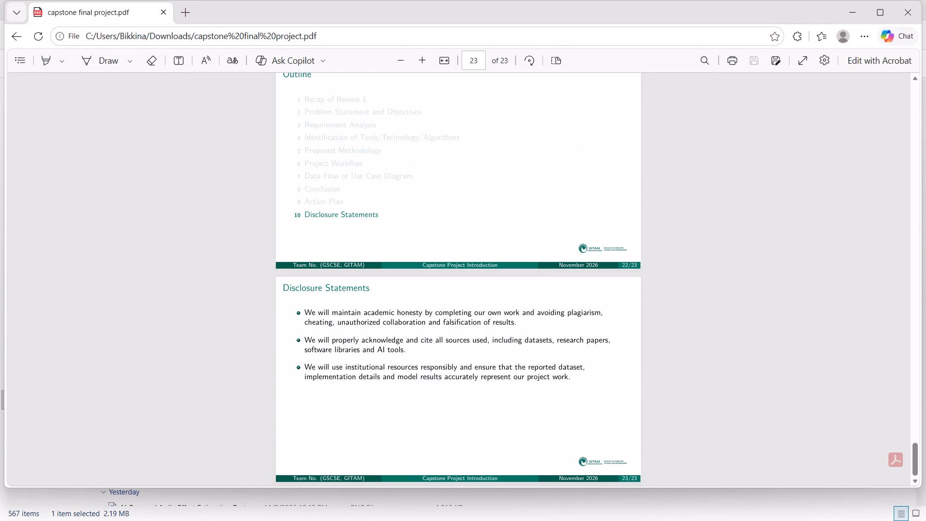
pyautogui.scroll(4, 407, 280)
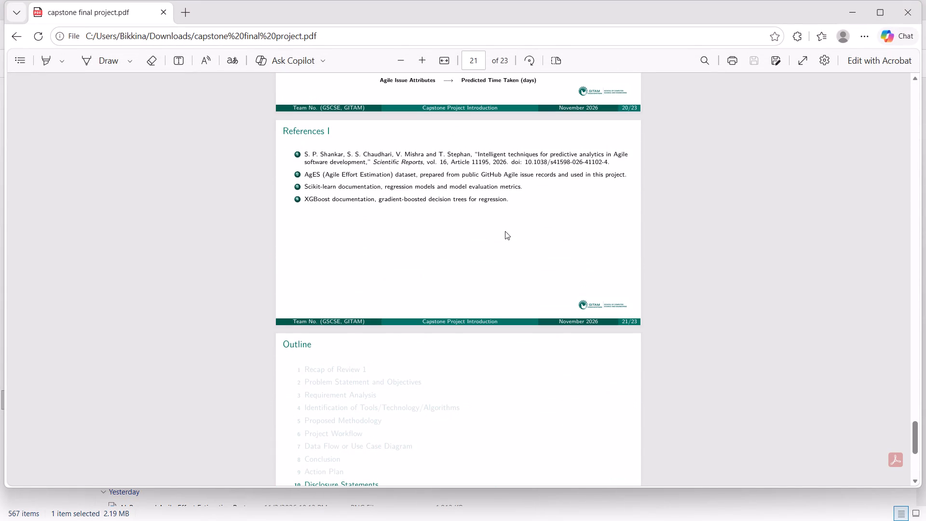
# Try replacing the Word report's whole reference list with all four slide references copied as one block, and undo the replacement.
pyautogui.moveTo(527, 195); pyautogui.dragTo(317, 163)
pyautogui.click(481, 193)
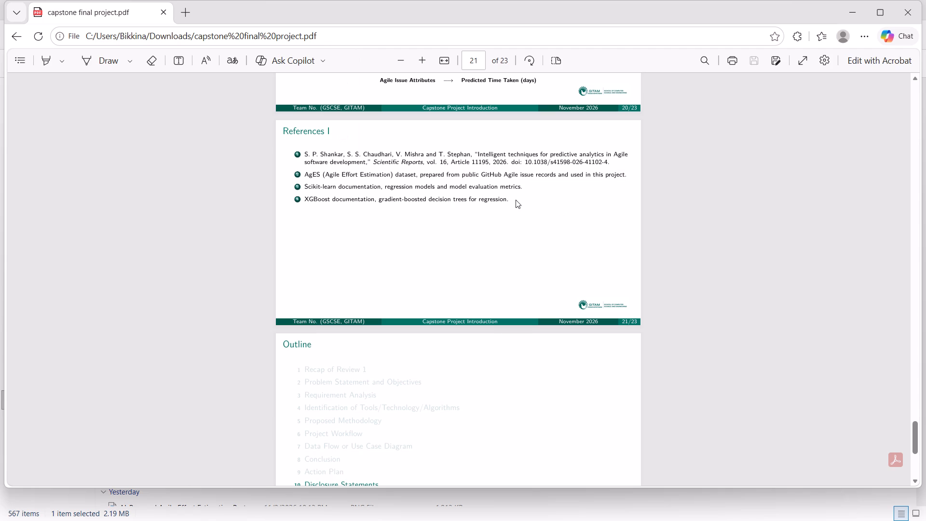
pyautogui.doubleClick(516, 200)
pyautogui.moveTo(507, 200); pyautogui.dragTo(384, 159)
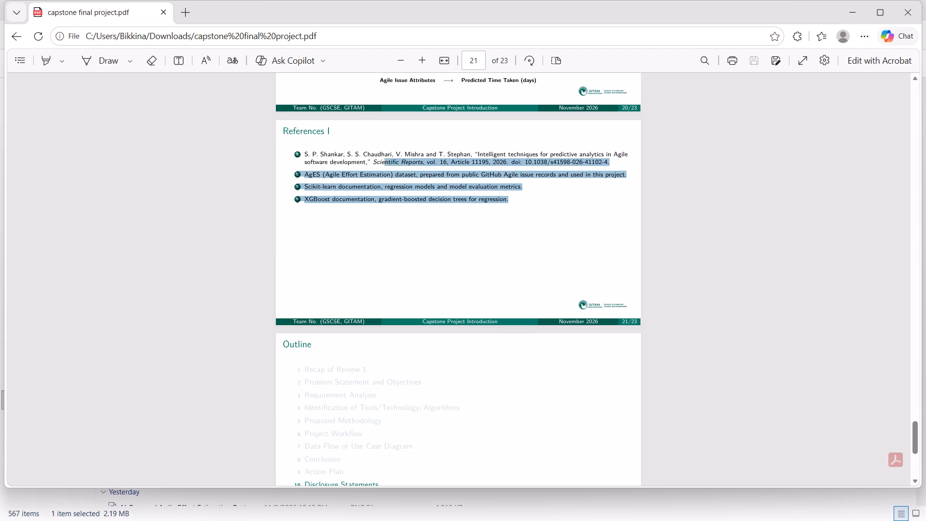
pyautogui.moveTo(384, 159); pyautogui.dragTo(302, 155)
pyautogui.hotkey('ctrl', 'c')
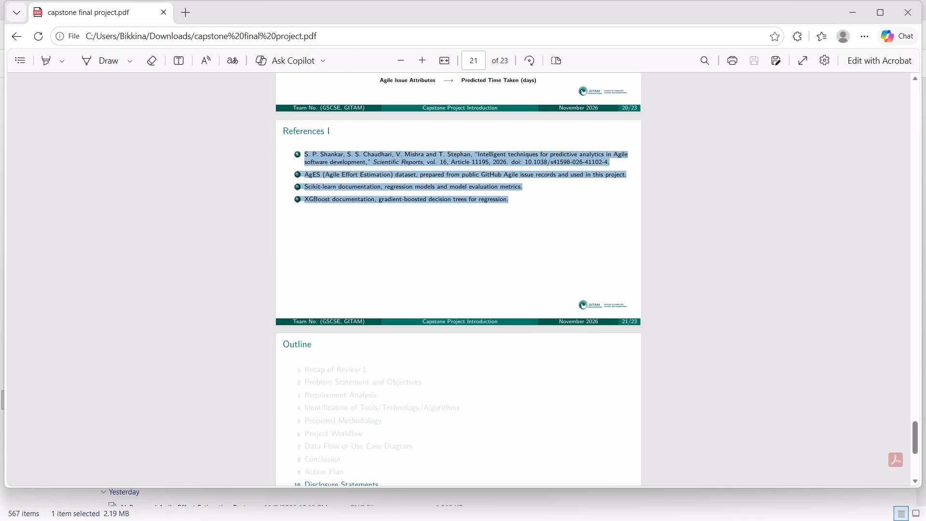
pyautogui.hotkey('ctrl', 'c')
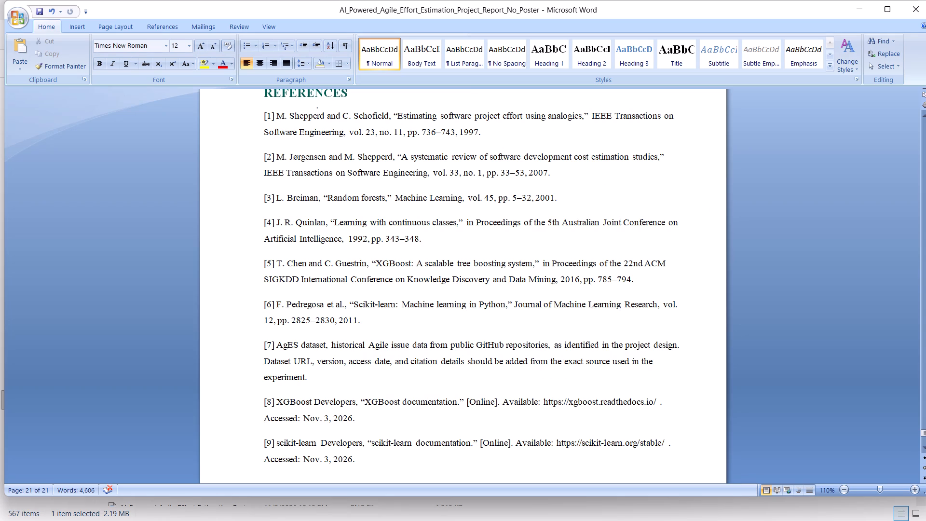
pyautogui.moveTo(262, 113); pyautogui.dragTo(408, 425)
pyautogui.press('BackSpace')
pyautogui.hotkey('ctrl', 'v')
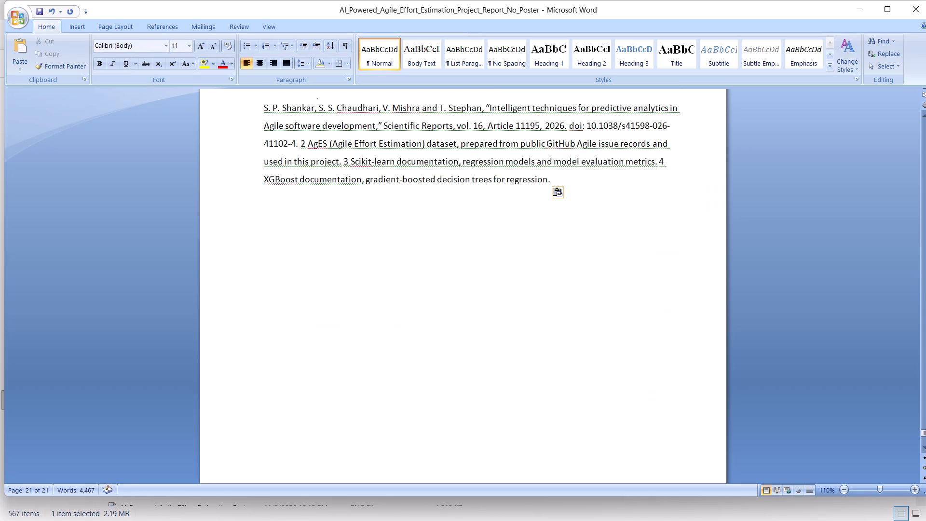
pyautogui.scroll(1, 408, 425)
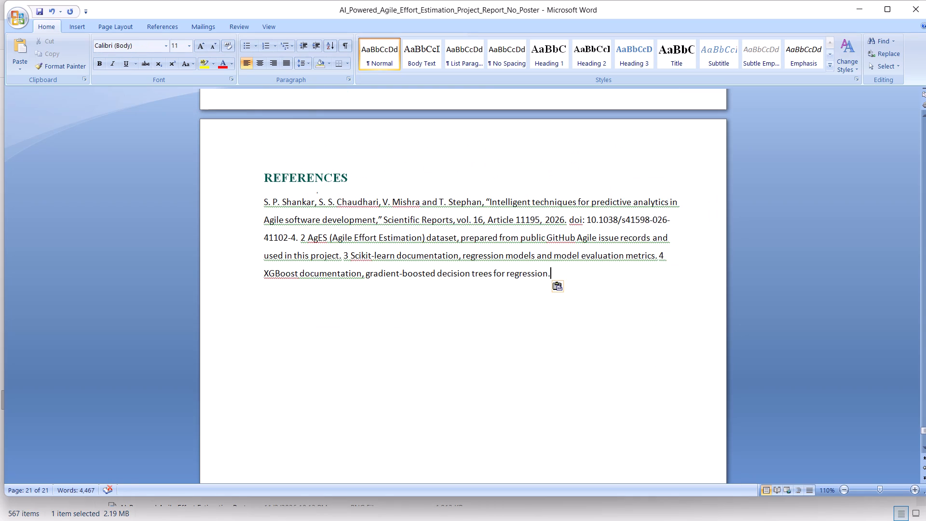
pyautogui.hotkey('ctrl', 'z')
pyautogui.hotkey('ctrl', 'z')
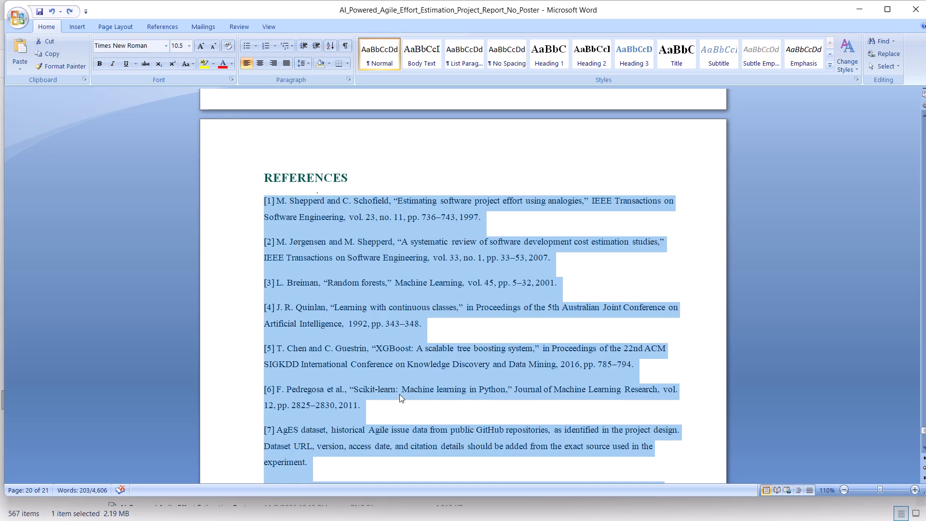
# Delete all nine existing entries under the report's REFERENCES heading.
pyautogui.click(396, 319)
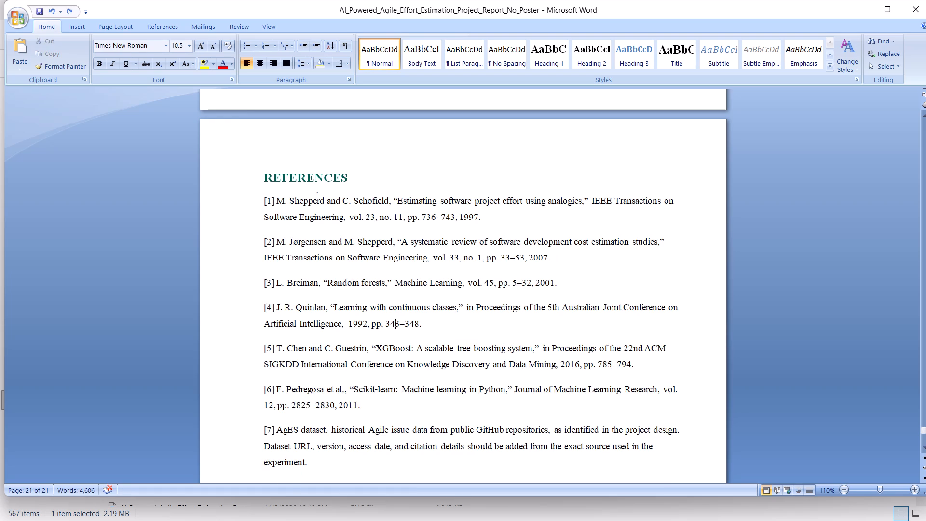
pyautogui.moveTo(261, 207); pyautogui.dragTo(354, 421)
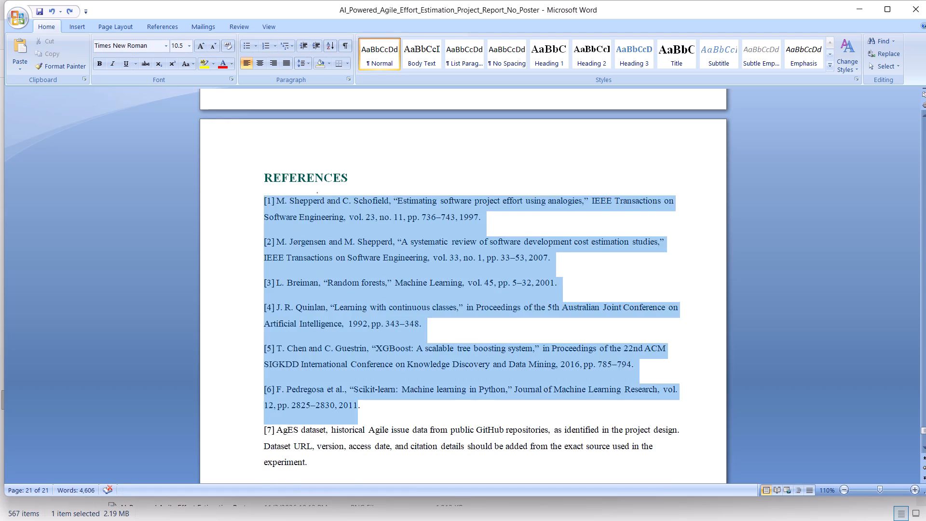
pyautogui.moveTo(354, 421); pyautogui.dragTo(364, 330)
pyautogui.press('BackSpace')
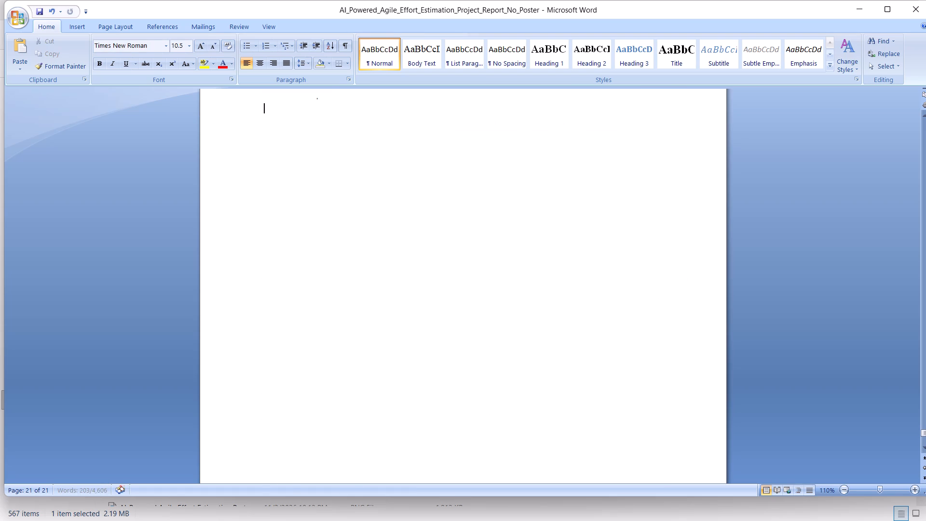
pyautogui.scroll(1, 364, 330)
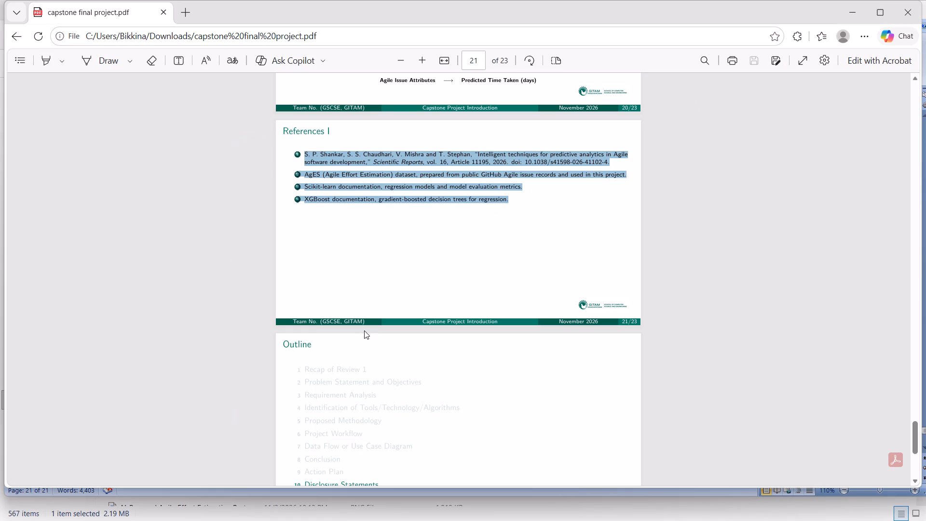
# Copy the slide's "Intelligent techniques for predictive analytics in Agile software development" reference into the report under REFERENCES and start a new paragraph.
pyautogui.click(443, 191)
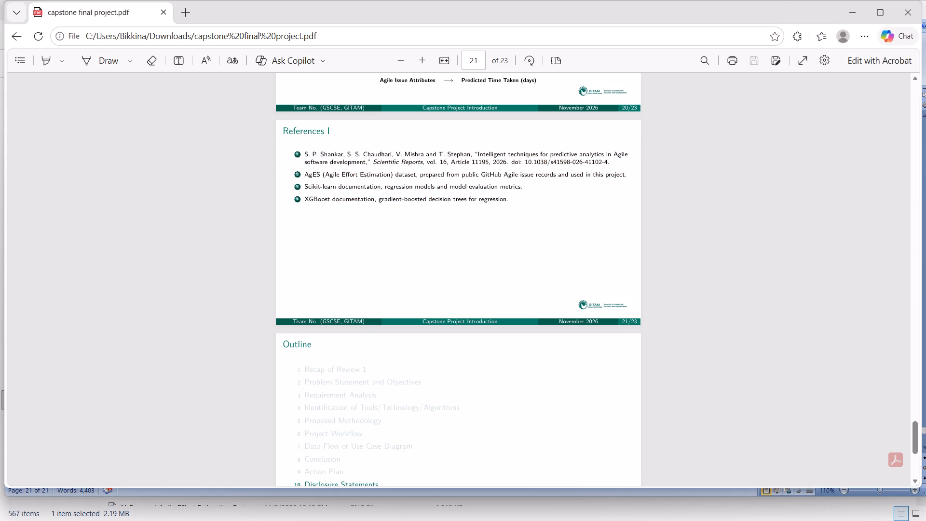
pyautogui.moveTo(609, 164); pyautogui.dragTo(304, 153)
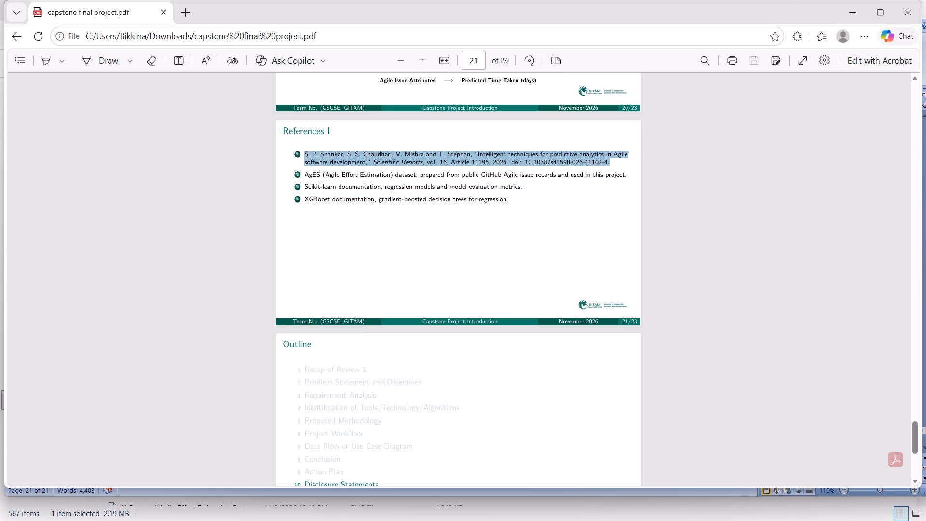
pyautogui.moveTo(304, 153); pyautogui.dragTo(304, 153)
pyautogui.hotkey('ctrl', 'c')
pyautogui.hotkey('ctrl', 'c')
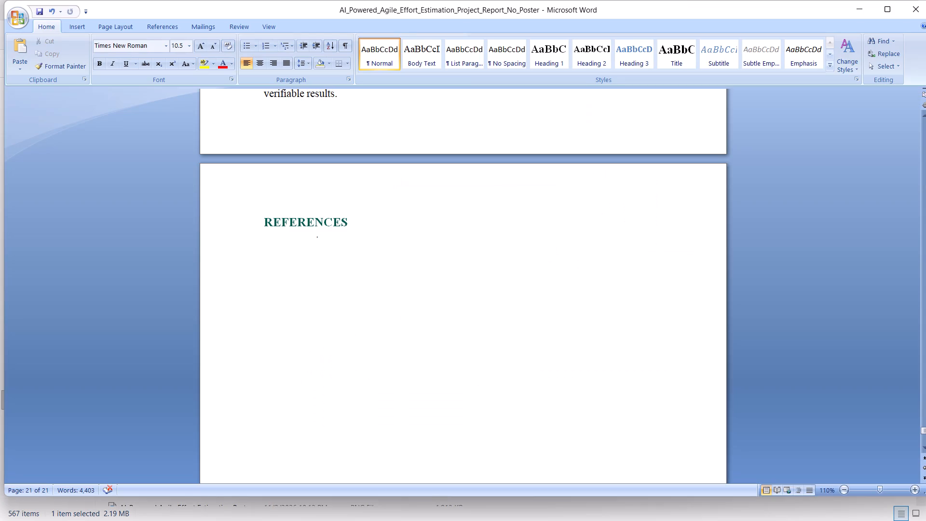
pyautogui.hotkey('ctrl', 'v')
pyautogui.press('Return')
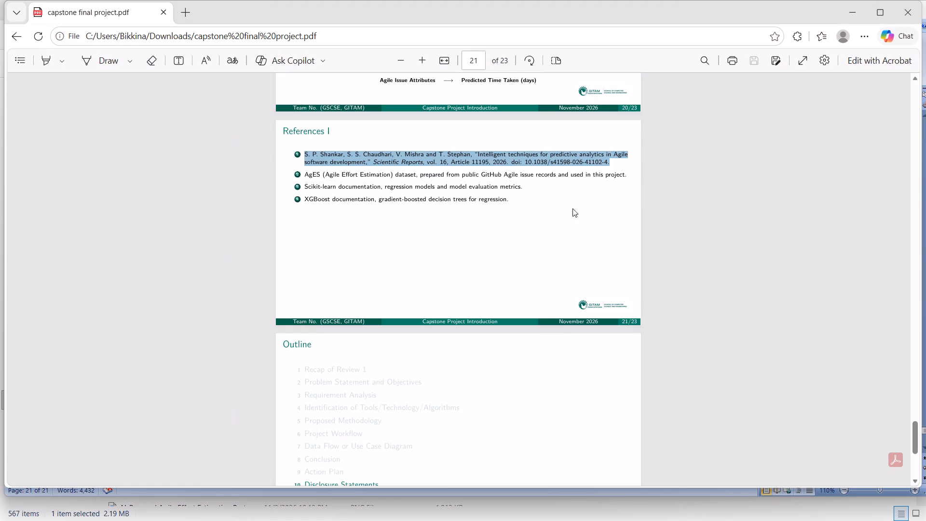
# Copy the slide's AgES (Agile Effort Estimation) dataset reference into the report as the second entry and start a new paragraph.
pyautogui.click(631, 172)
pyautogui.moveTo(631, 172); pyautogui.dragTo(498, 175)
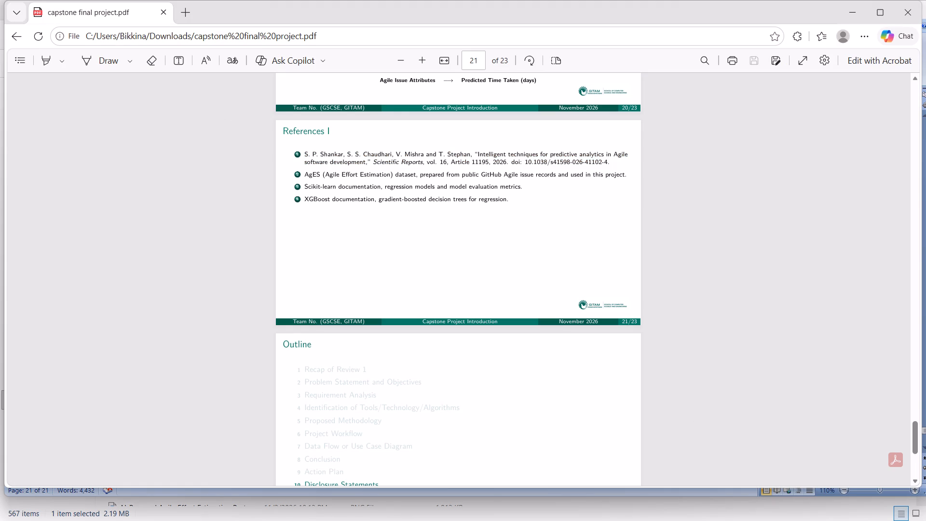
pyautogui.moveTo(498, 175); pyautogui.dragTo(645, 191)
pyautogui.moveTo(627, 178); pyautogui.dragTo(346, 178)
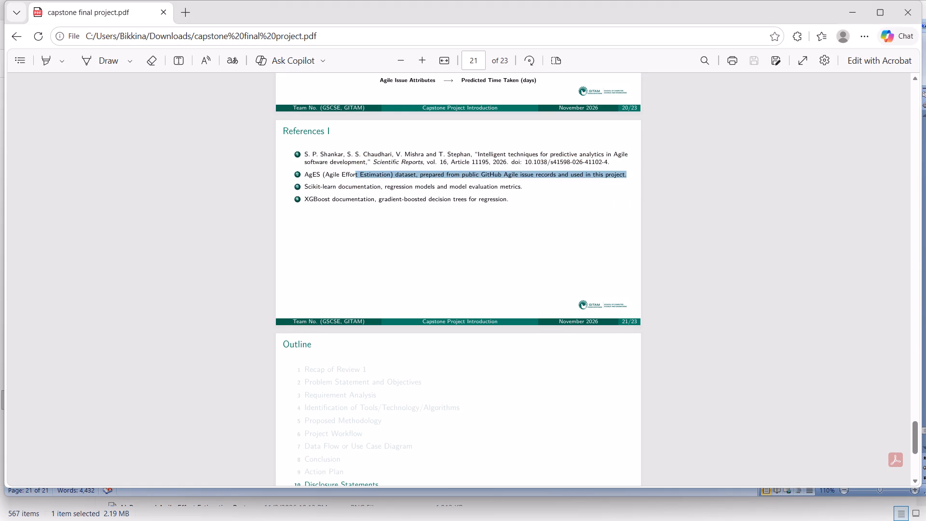
pyautogui.moveTo(346, 178); pyautogui.dragTo(302, 176)
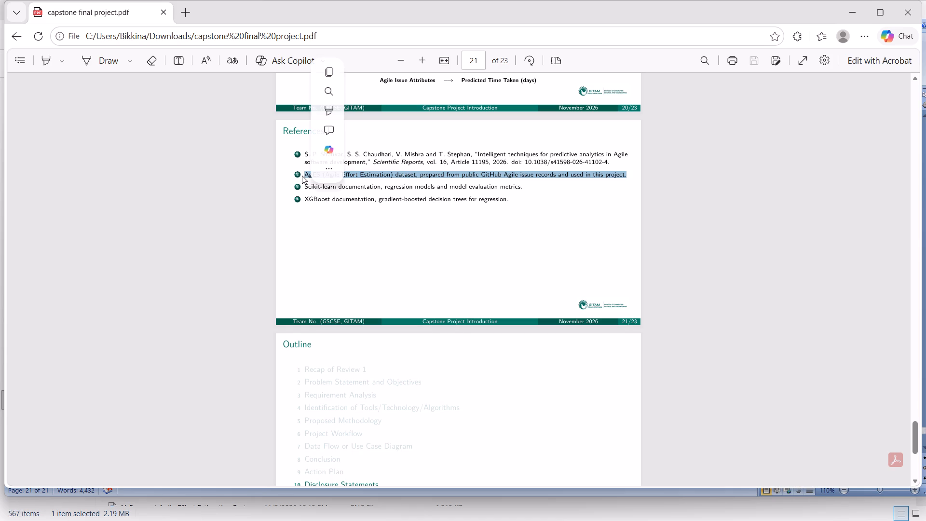
pyautogui.hotkey('ctrl', 'c')
pyautogui.hotkey('ctrl', 'c')
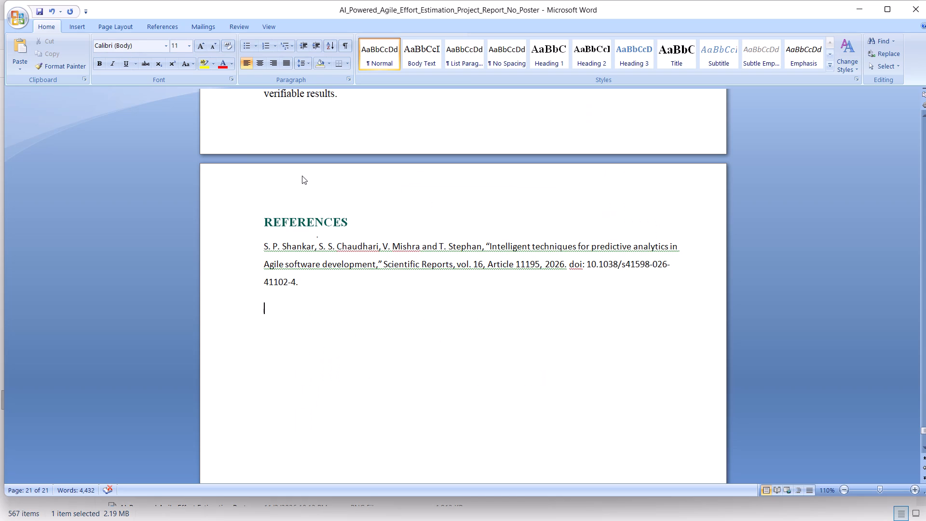
pyautogui.hotkey('ctrl', 'v')
pyautogui.press('Return')
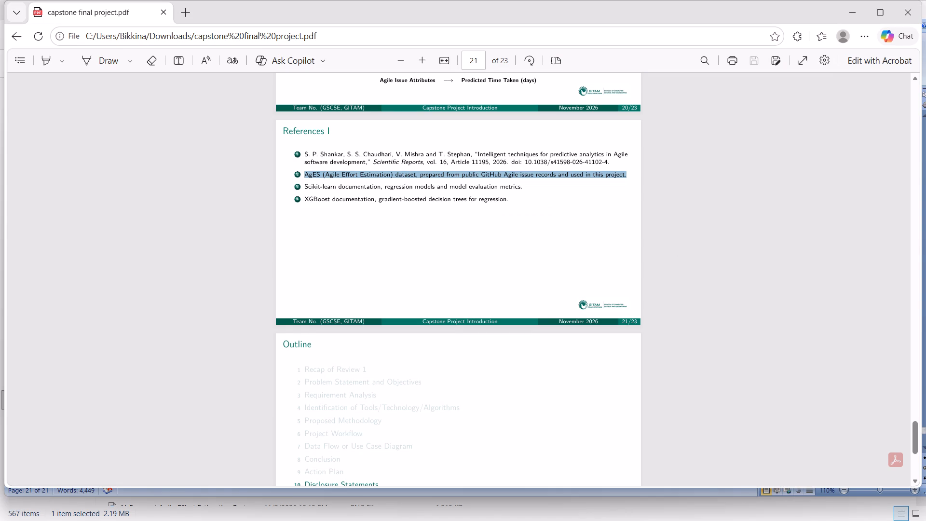
# Copy the slide's Scikit-learn documentation reference into the Word report as the third entry and start a new paragraph.
pyautogui.click(531, 185)
pyautogui.moveTo(531, 185); pyautogui.dragTo(488, 195)
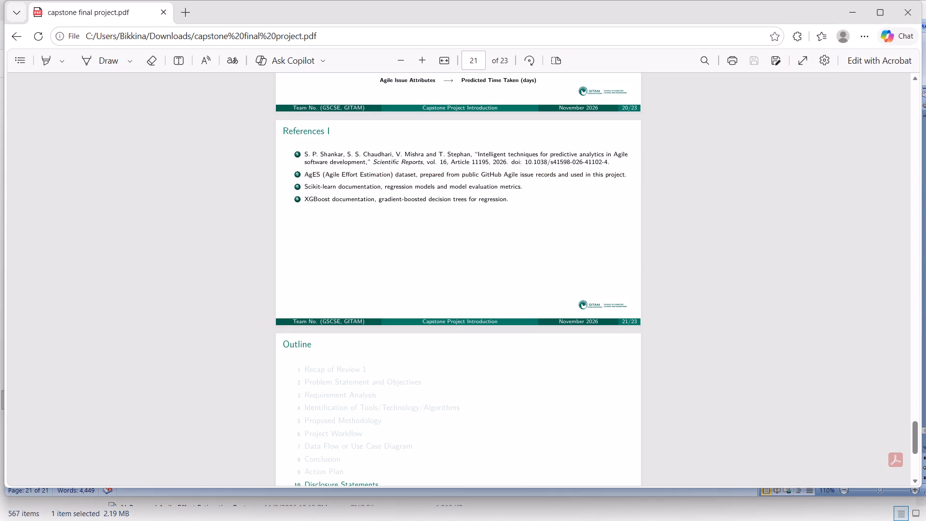
pyautogui.moveTo(488, 195); pyautogui.dragTo(522, 187)
pyautogui.moveTo(522, 187); pyautogui.dragTo(307, 181)
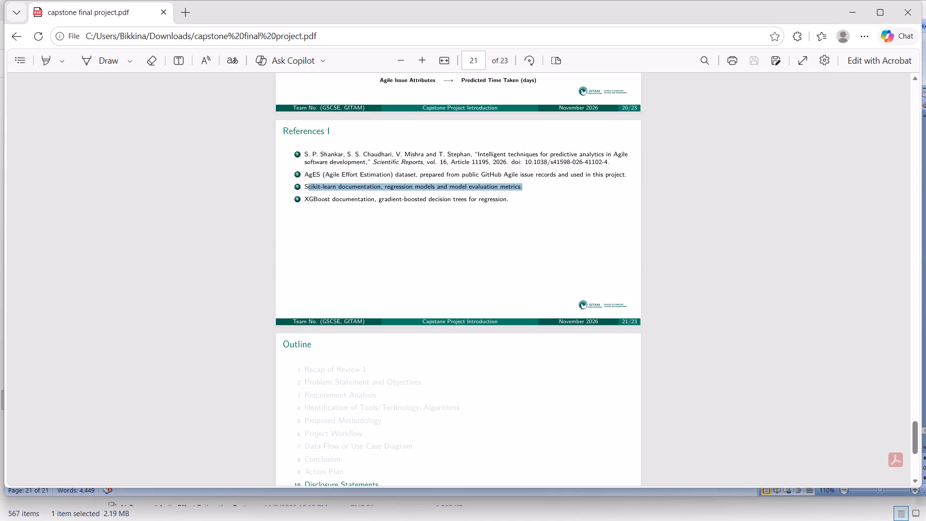
pyautogui.moveTo(307, 181); pyautogui.dragTo(305, 186)
pyautogui.click(572, 209)
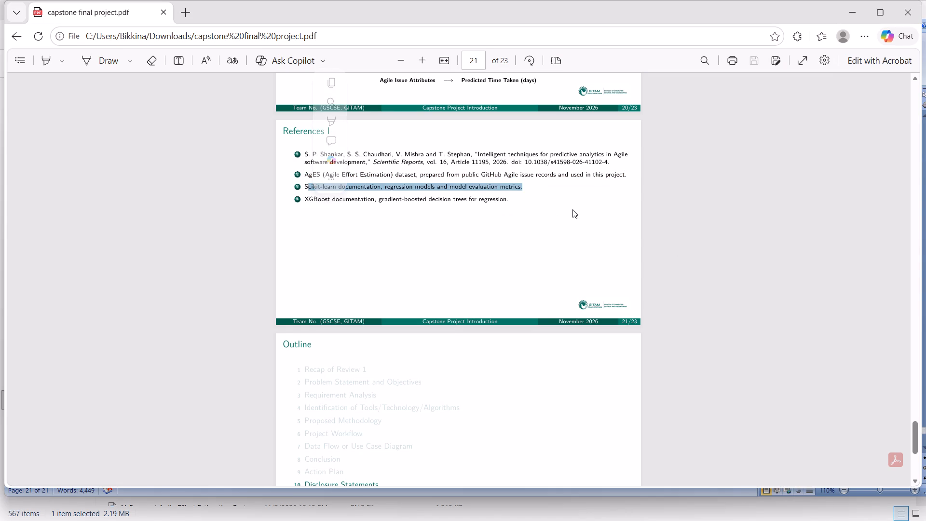
pyautogui.moveTo(524, 188); pyautogui.dragTo(303, 186)
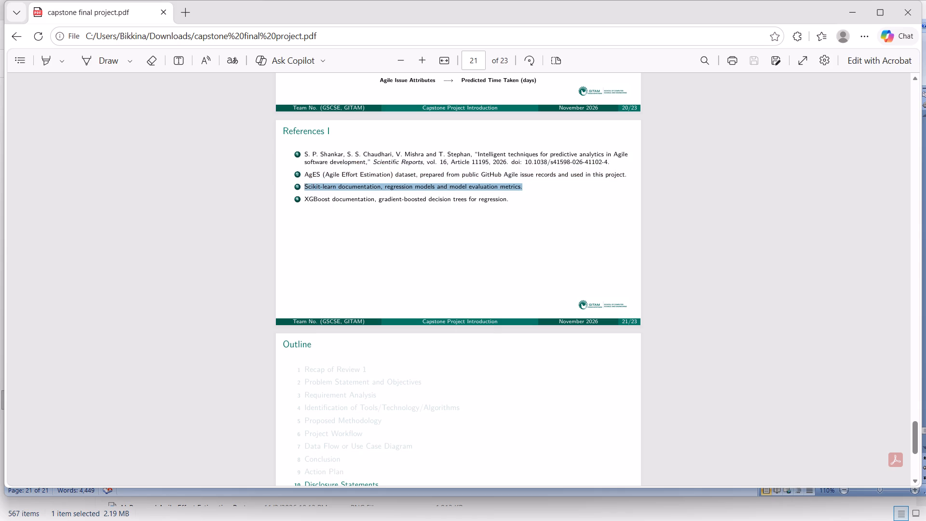
pyautogui.moveTo(303, 186); pyautogui.dragTo(305, 186)
pyautogui.hotkey('ctrl', 'c')
pyautogui.hotkey('ctrl', 'c')
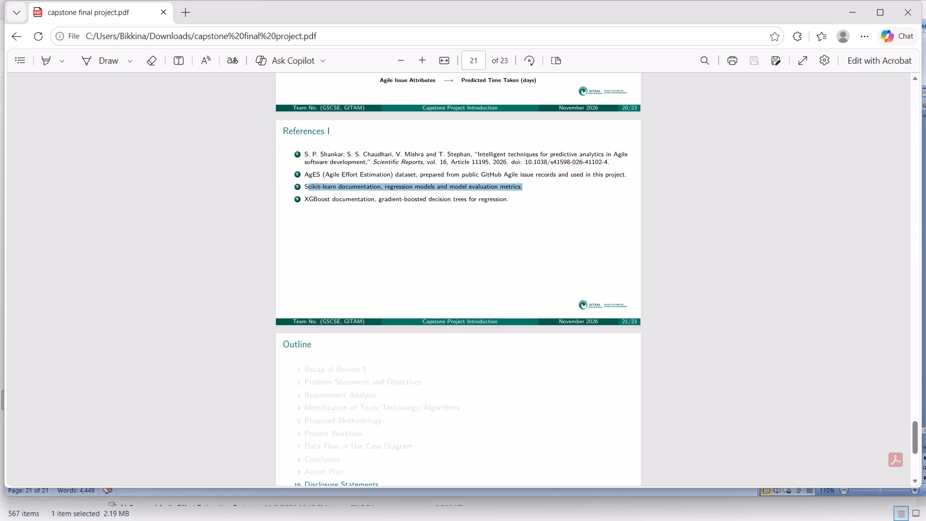
pyautogui.click(305, 186)
pyautogui.moveTo(305, 186); pyautogui.dragTo(384, 189)
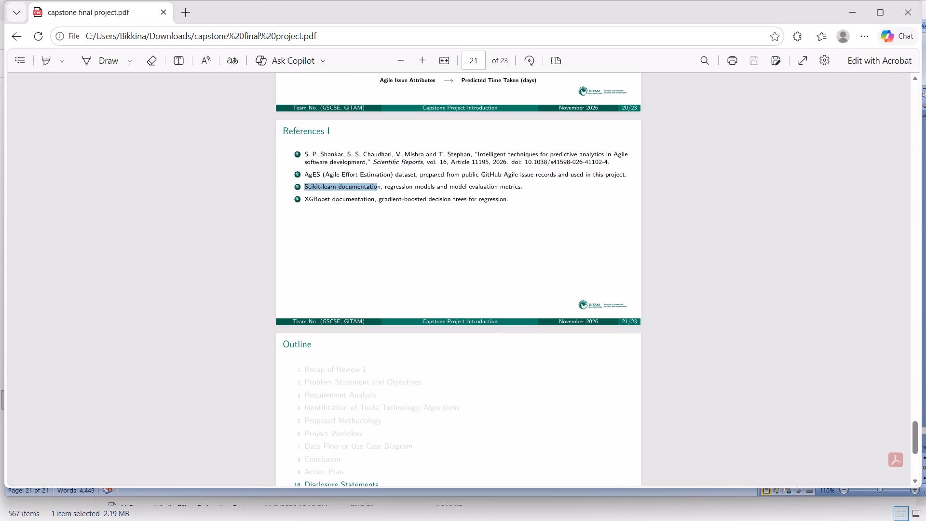
pyautogui.moveTo(384, 189); pyautogui.dragTo(526, 186)
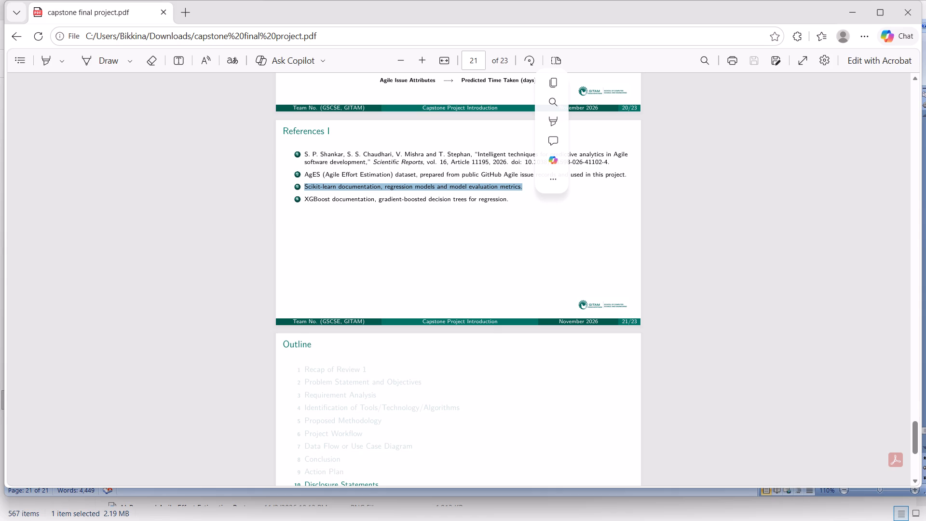
pyautogui.hotkey('ctrl', 'c')
pyautogui.hotkey('ctrl', 'c')
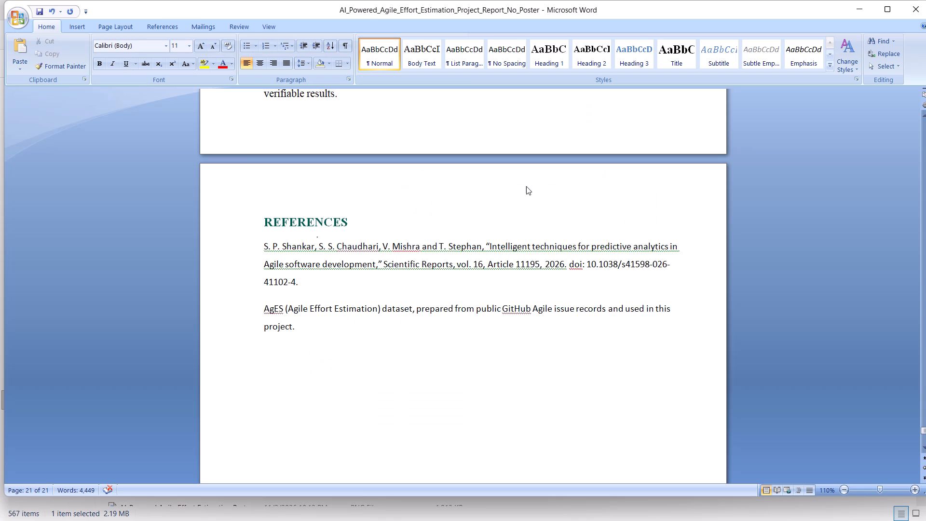
pyautogui.hotkey('ctrl', 'v')
pyautogui.press('Return')
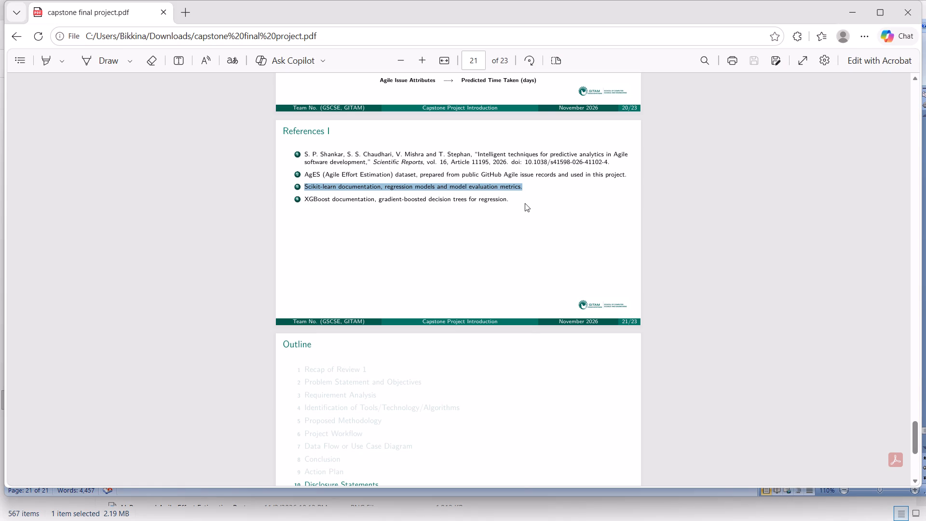
# Copy the slide's XGBoost documentation reference into the Word report as the fourth entry under REFERENCES.
pyautogui.click(512, 199)
pyautogui.moveTo(512, 199); pyautogui.dragTo(311, 202)
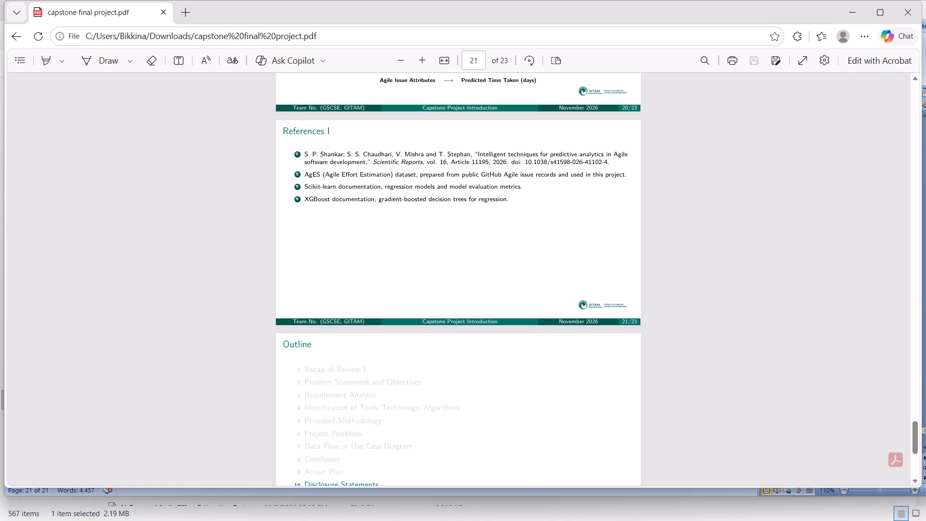
pyautogui.moveTo(311, 202); pyautogui.dragTo(304, 200)
pyautogui.moveTo(304, 200); pyautogui.dragTo(516, 209)
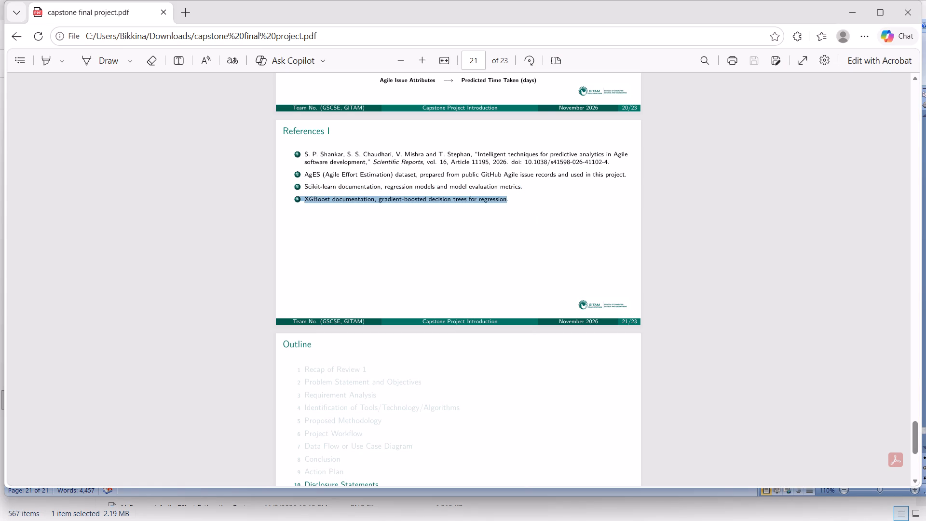
pyautogui.moveTo(516, 209); pyautogui.dragTo(514, 207)
pyautogui.hotkey('ctrl', 'c')
pyautogui.hotkey('ctrl', 'v')
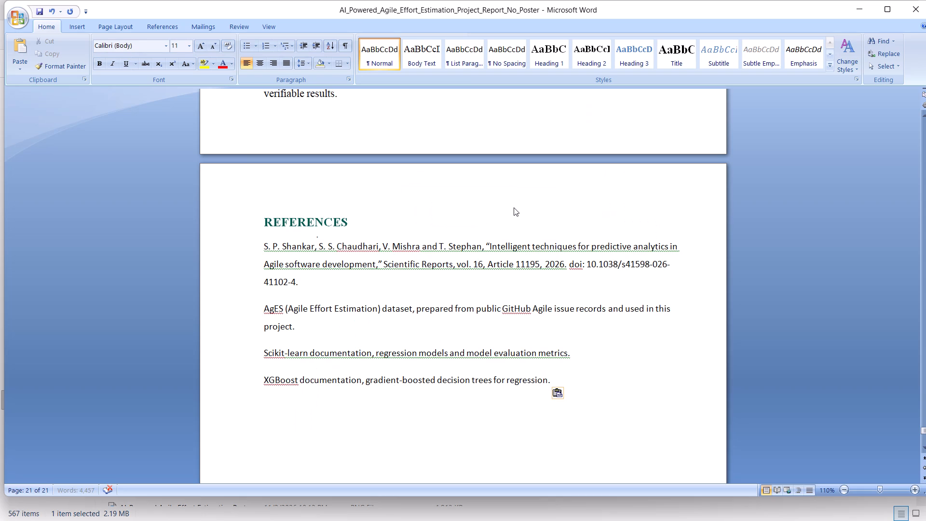
# Format all four entries under the REFERENCES heading as a bulleted list.
pyautogui.moveTo(569, 381); pyautogui.dragTo(265, 246)
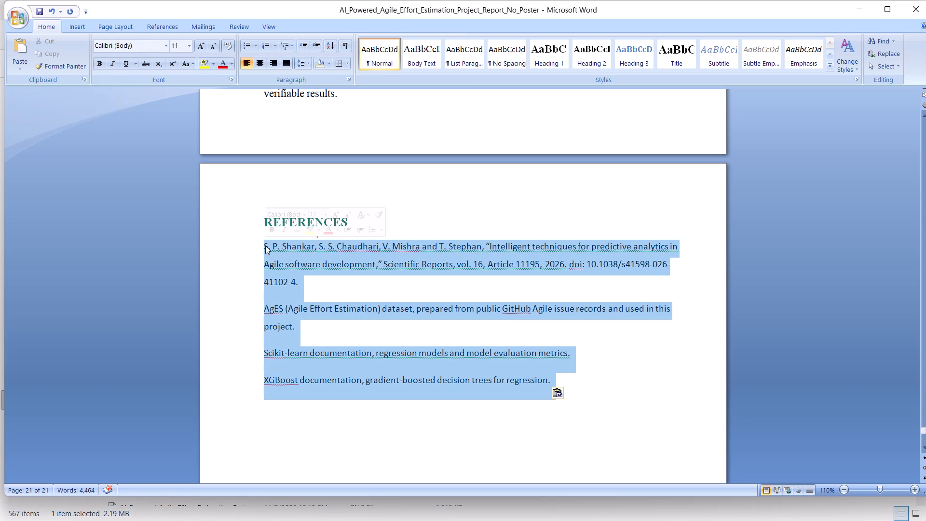
pyautogui.click(245, 46)
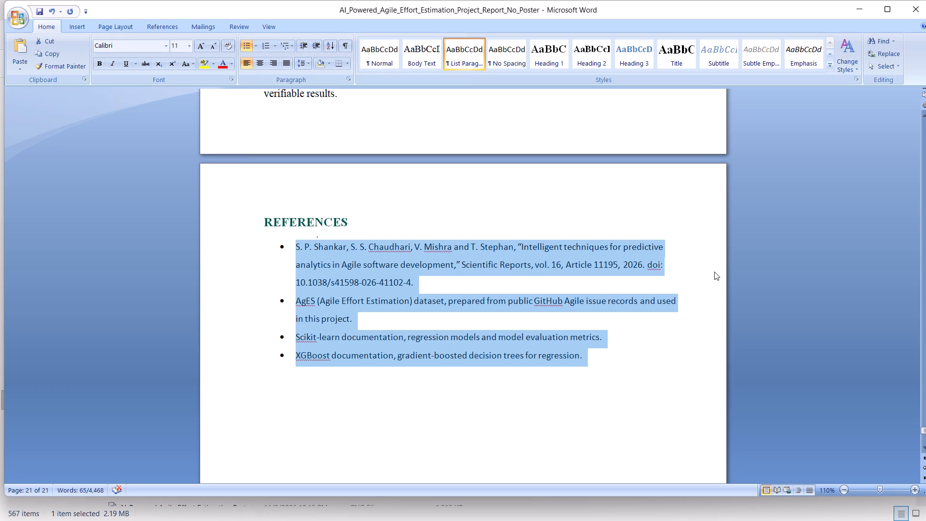
pyautogui.click(754, 280)
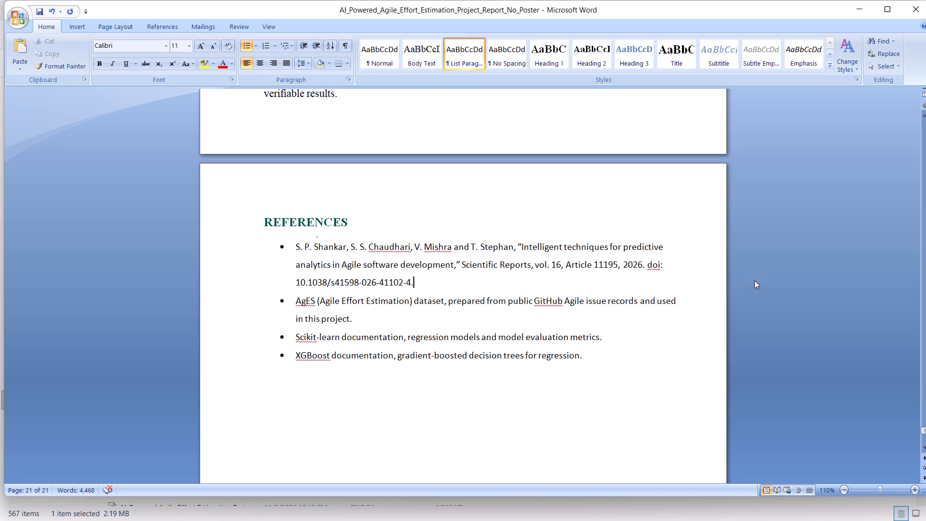
# Save the project report with its new reference list.
pyautogui.scroll(1, 754, 280)
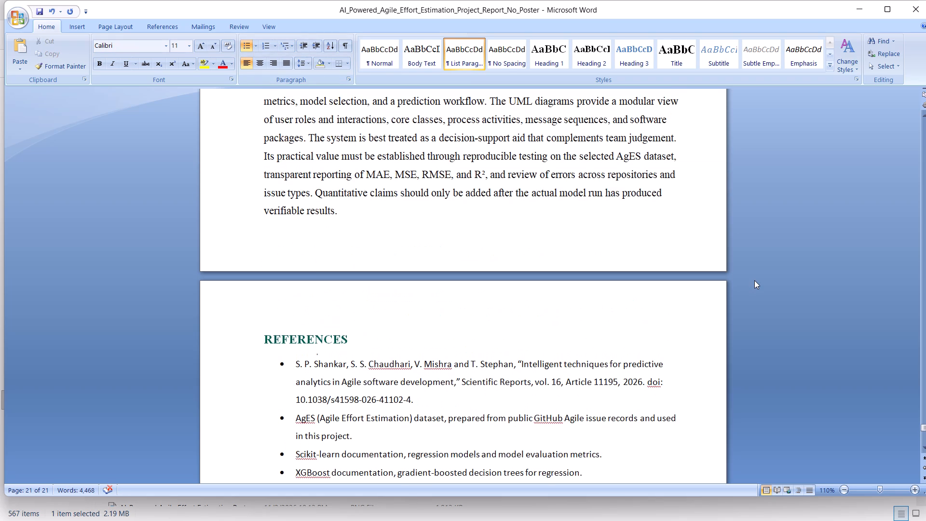
pyautogui.scroll(1, 754, 280)
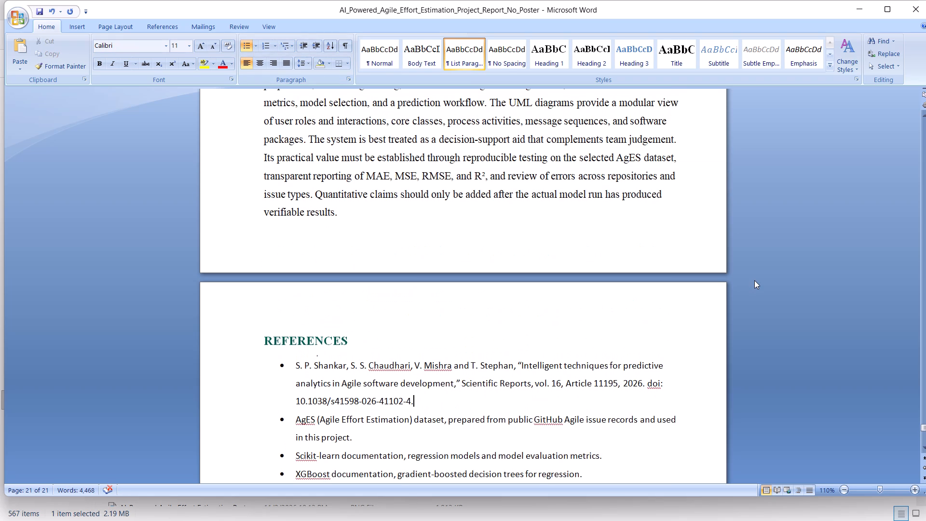
pyautogui.hotkey('ctrl', 's')
pyautogui.hotkey('ctrl', 's')
pyautogui.hotkey('ctrl', 's')
pyautogui.hotkey('ctrl', 's')
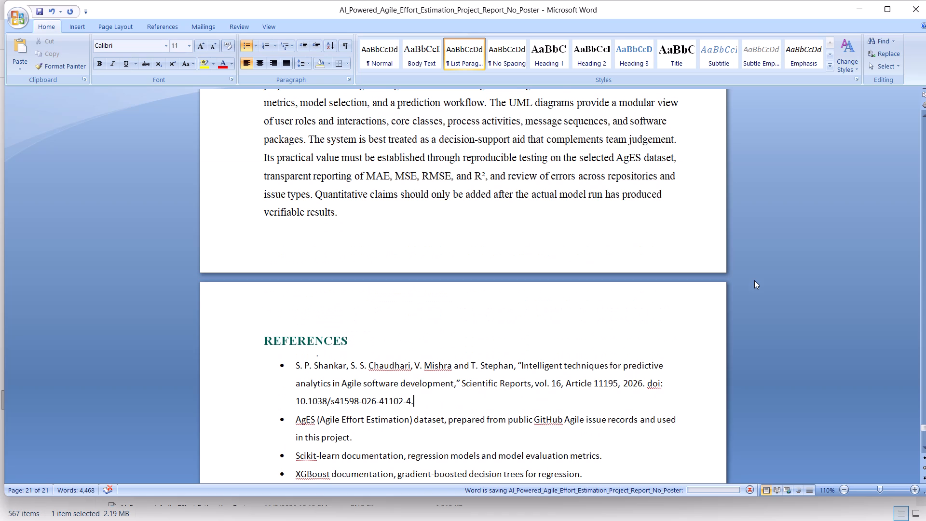
pyautogui.hotkey('ctrl', 's')
pyautogui.hotkey('ctrl', 's')
pyautogui.hotkey('ctrl', 's')
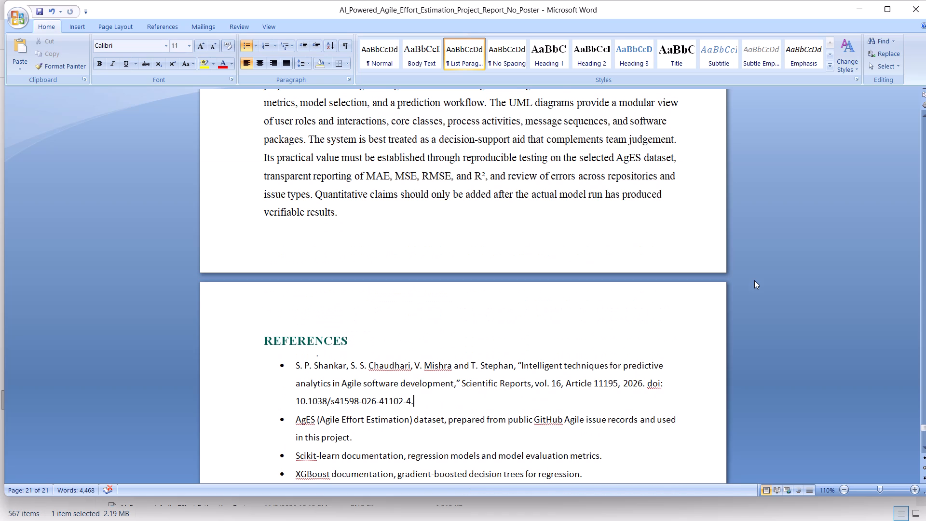
# Open the AI_Powered_Agile_Effort_Estimation_Complete_UML_Document from Downloads, look through its UML diagrams, and minimize it.
pyautogui.click(859, 14)
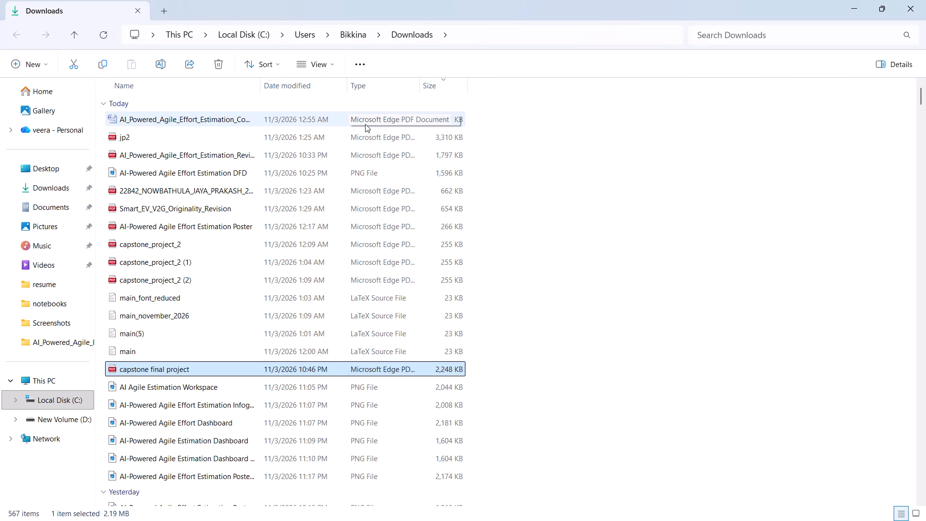
pyautogui.doubleClick(333, 121)
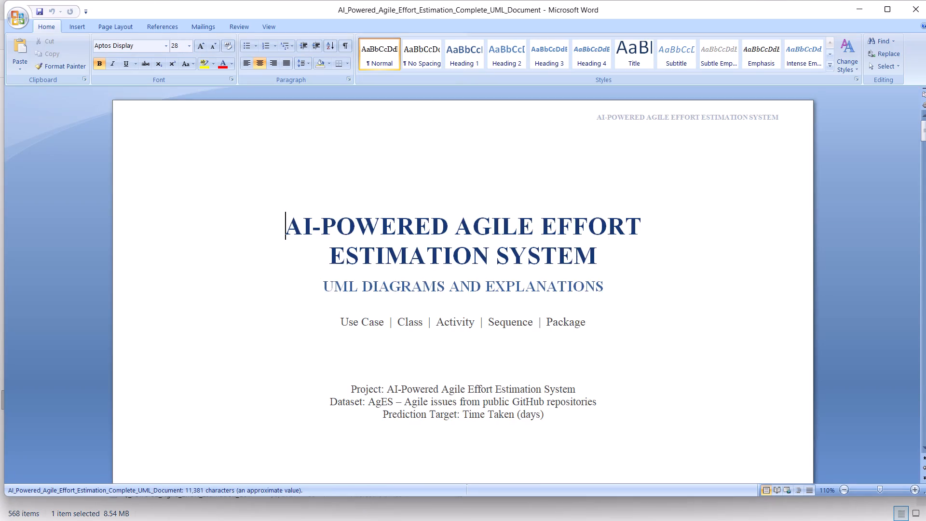
pyautogui.scroll(-5, 505, 281)
pyautogui.scroll(1, 505, 281)
pyautogui.scroll(-1, 505, 281)
pyautogui.scroll(2, 505, 281)
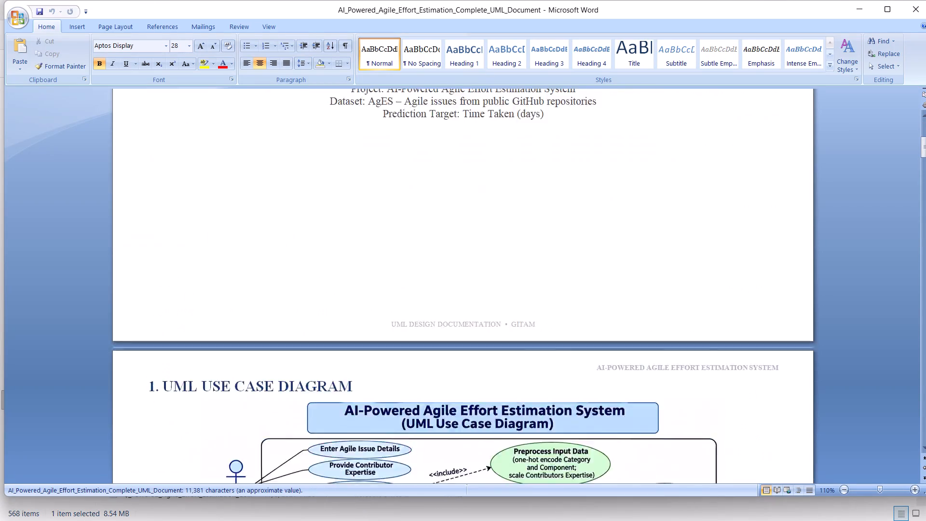
pyautogui.scroll(2, 505, 281)
pyautogui.scroll(-9, 505, 281)
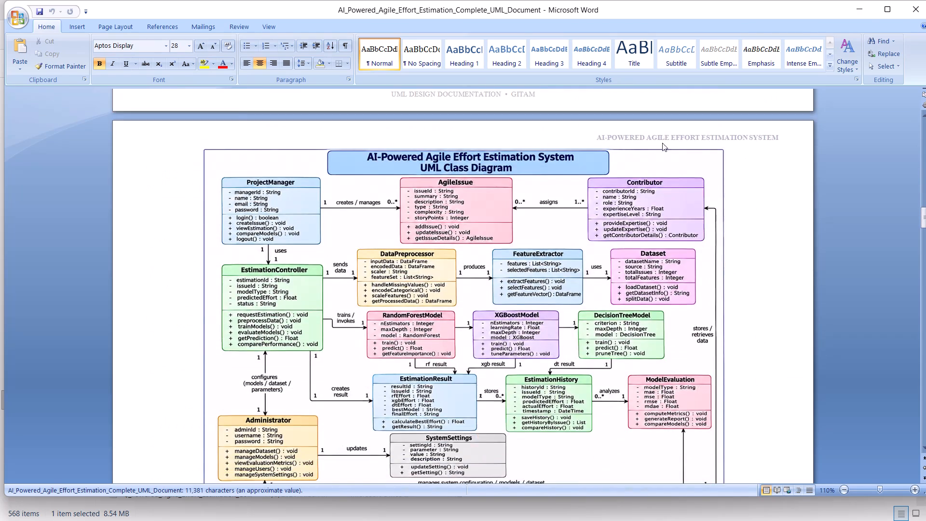
pyautogui.click(860, 6)
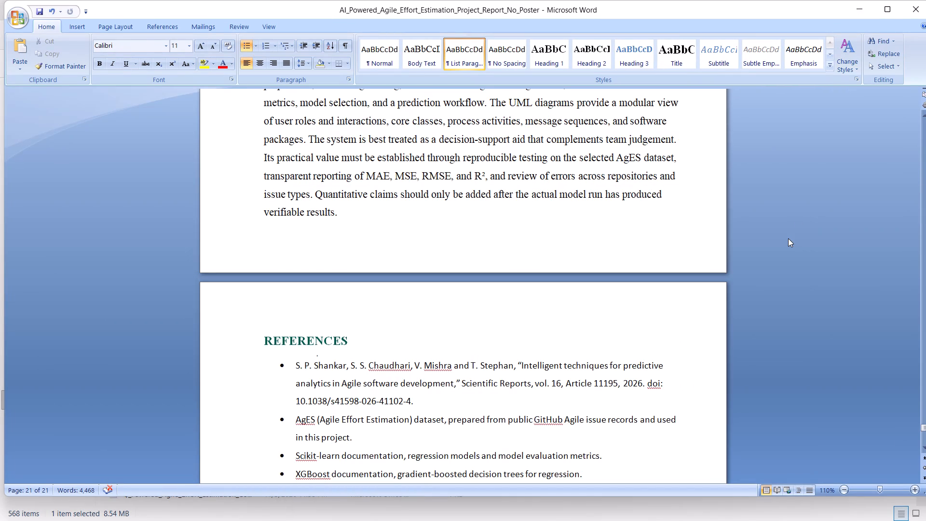
# Return to the project report in Word and save it again.
pyautogui.click(788, 238)
pyautogui.hotkey('ctrl', 's')
pyautogui.hotkey('ctrl', 's')
pyautogui.hotkey('ctrl', 's')
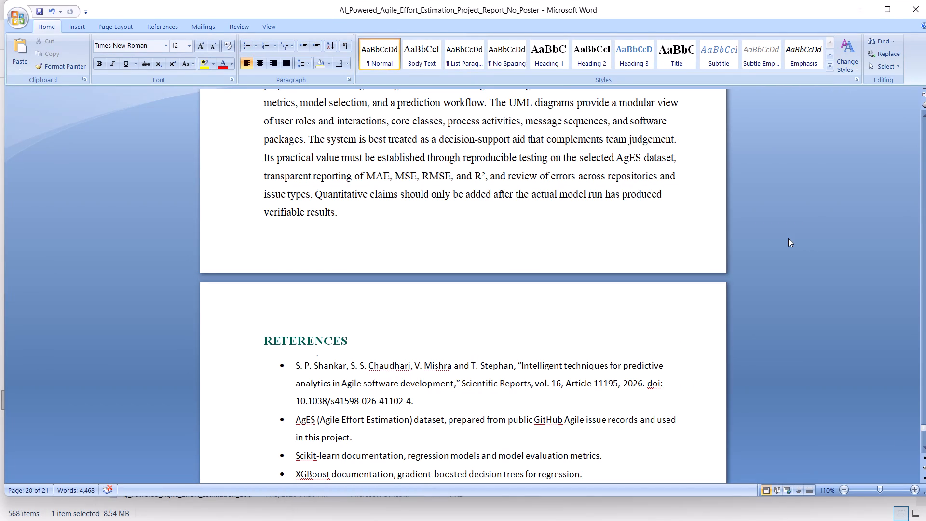
pyautogui.hotkey('ctrl', 's')
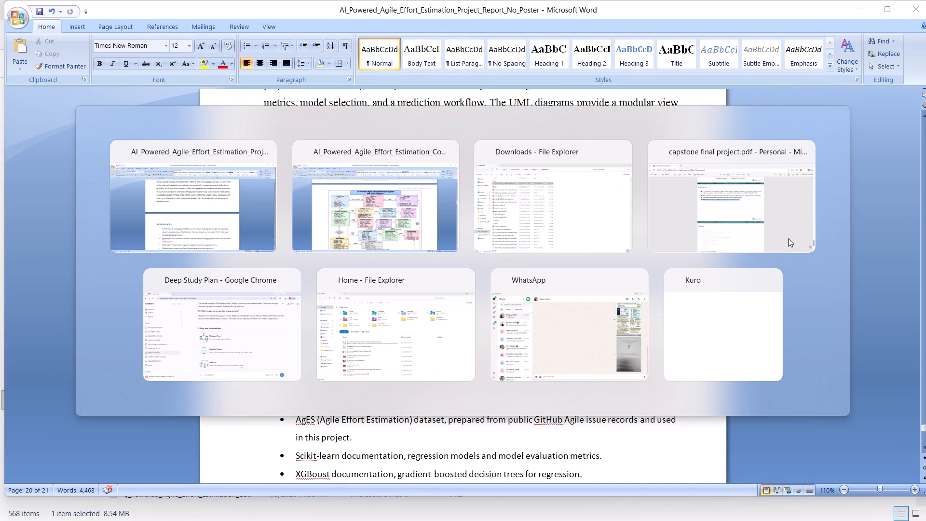
# Open the AI-Powered Agile Effort Estimation Poster (1) image from the Downloads folder, view it, and close it.
pyautogui.scroll(14, 672, 238)
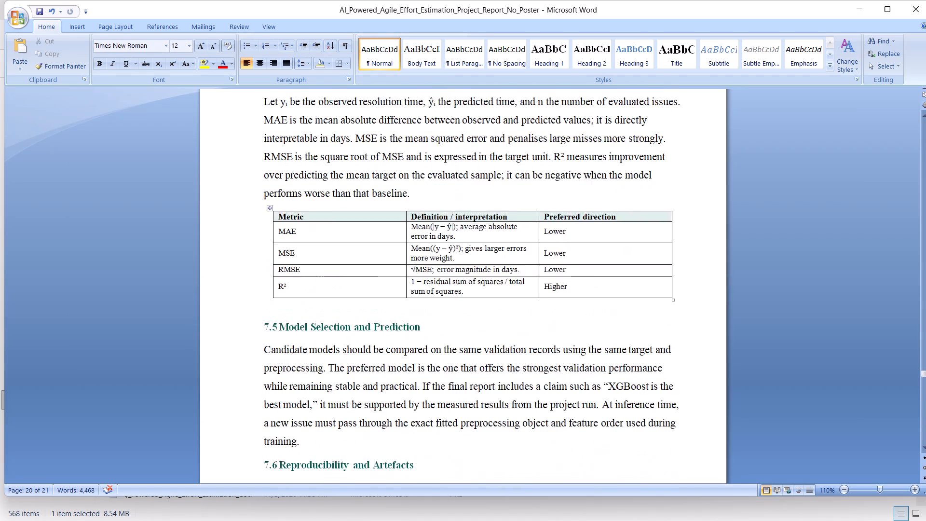
pyautogui.scroll(16, 672, 238)
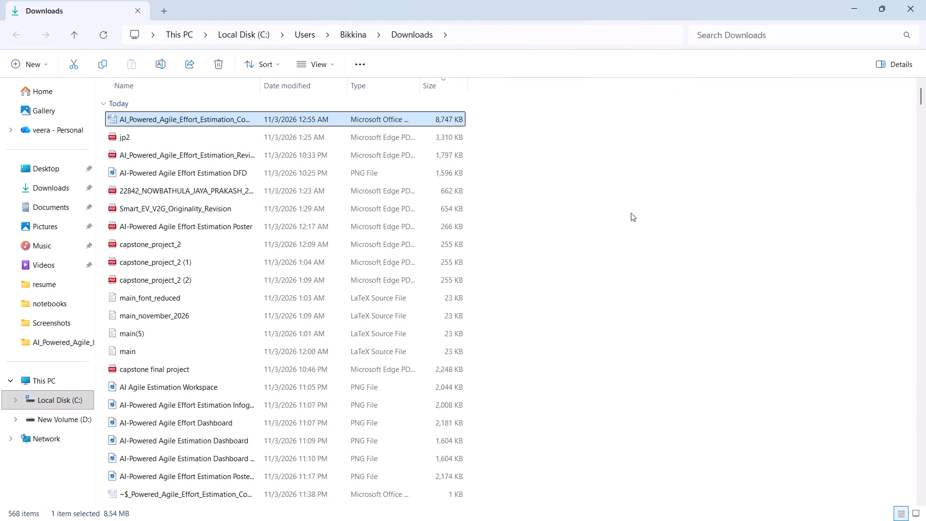
pyautogui.scroll(-1, 418, 357)
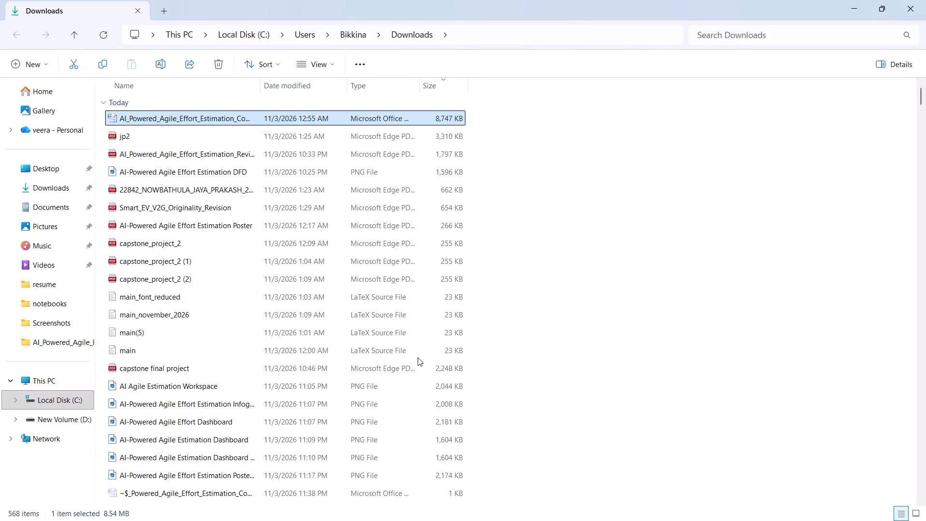
pyautogui.scroll(-1, 418, 357)
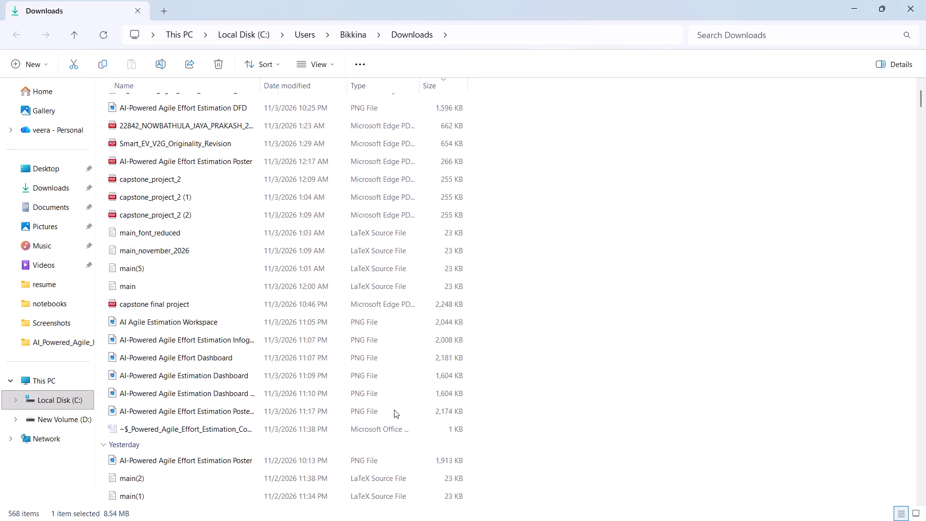
pyautogui.doubleClick(394, 410)
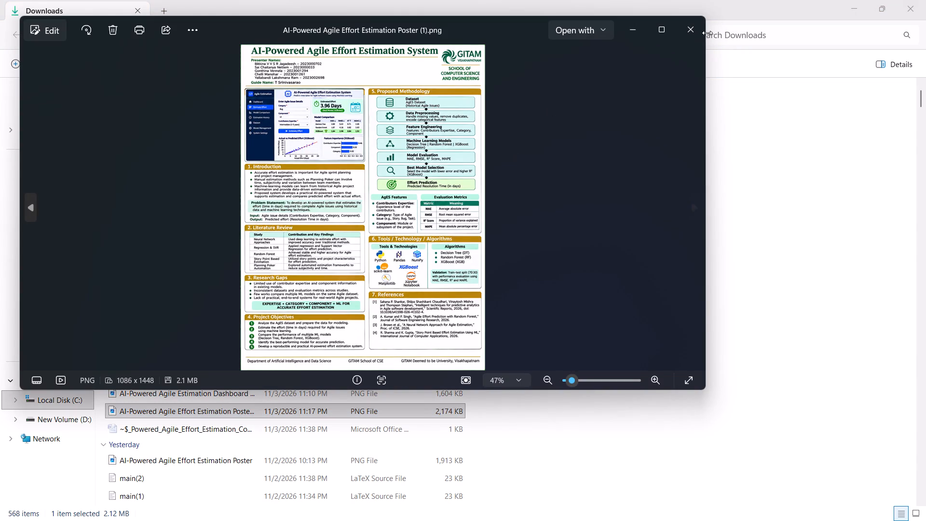
pyautogui.click(687, 32)
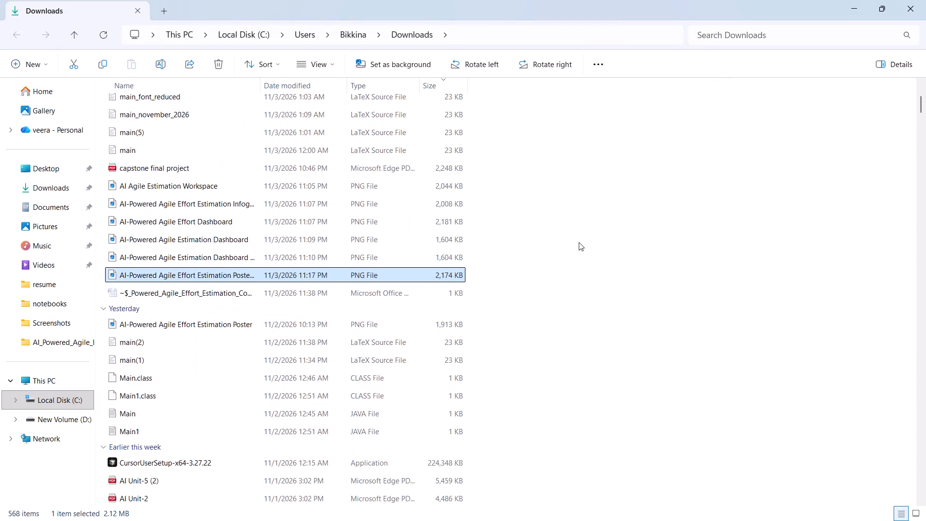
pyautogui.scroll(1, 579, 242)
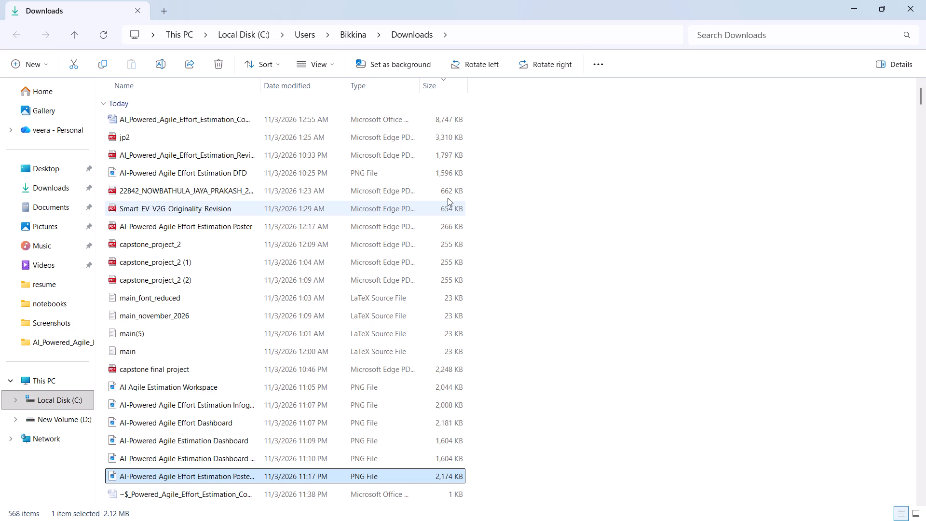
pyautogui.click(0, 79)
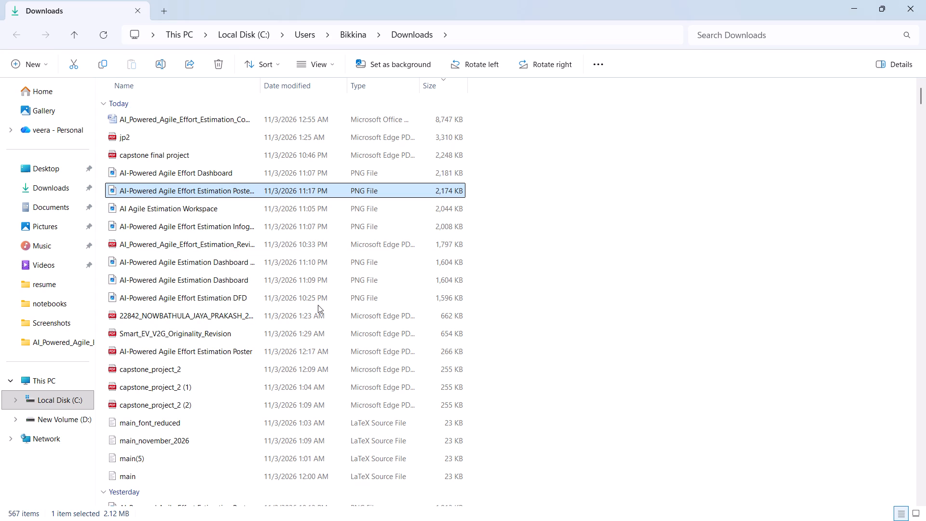
# Open the AI_Powered_Agile_Effort_Estimation_Project_Report_No_Poster document from the recent files, look through it, and close it.
pyautogui.click(58, 95)
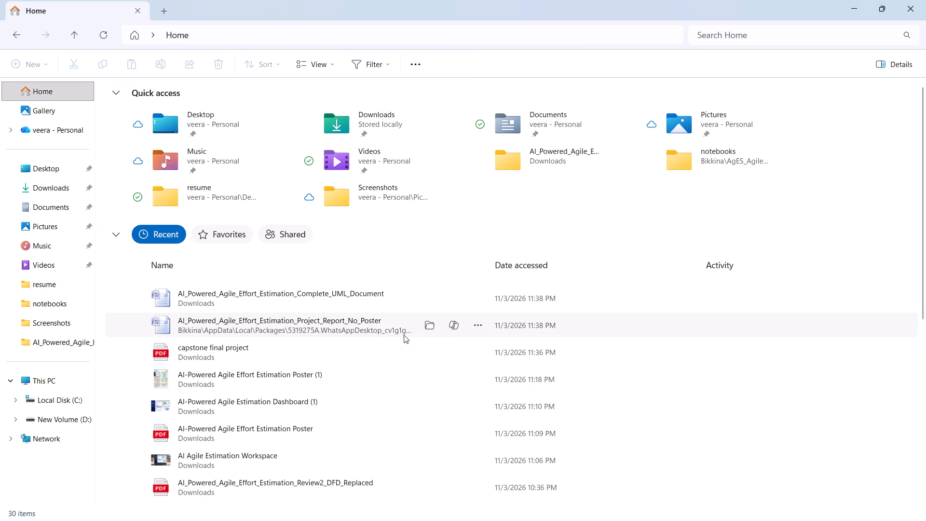
pyautogui.doubleClick(367, 321)
pyautogui.scroll(-9, 579, 411)
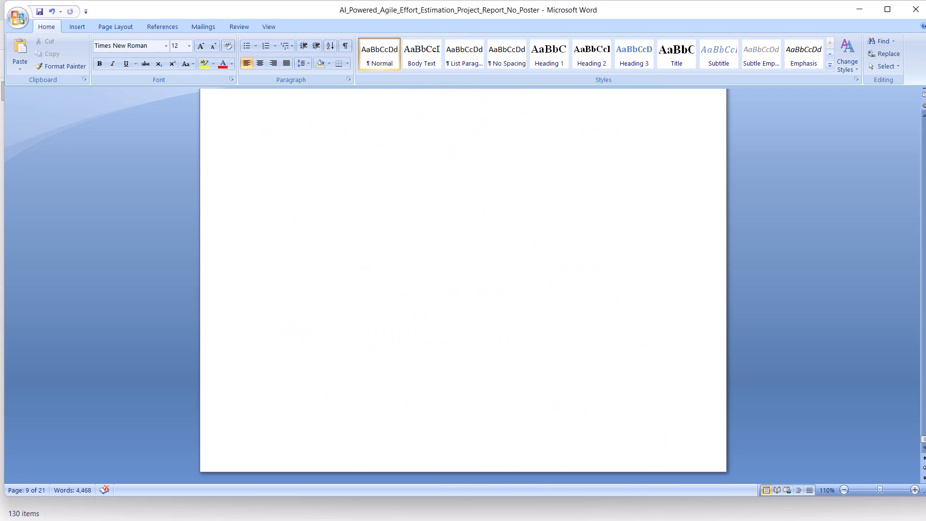
pyautogui.scroll(-7, 579, 411)
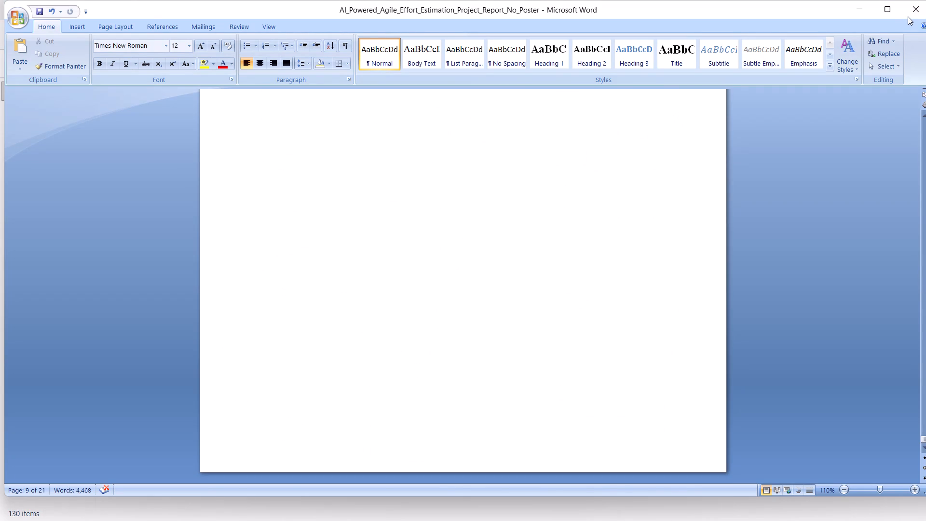
pyautogui.click(908, 16)
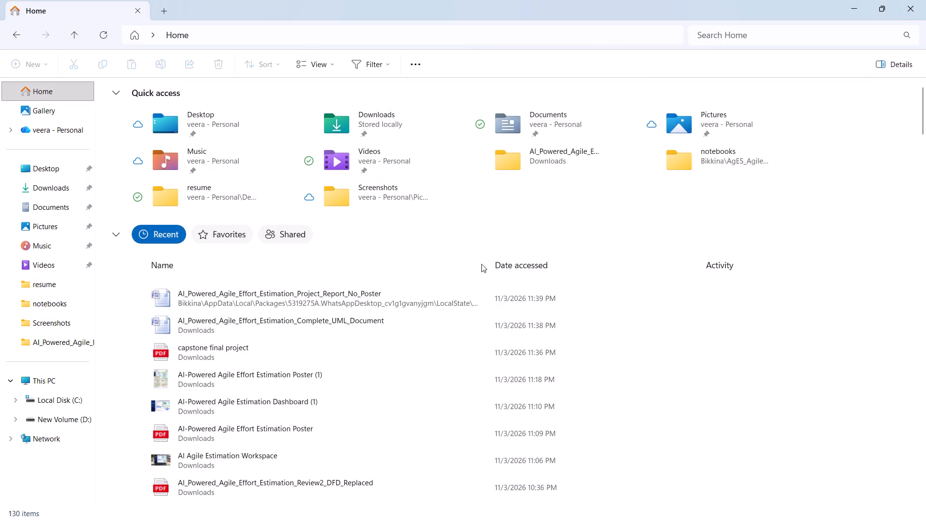
# Go to the project report's folder, 2026-44, open the report from there, look through its contents, and close it.
pyautogui.click(424, 295)
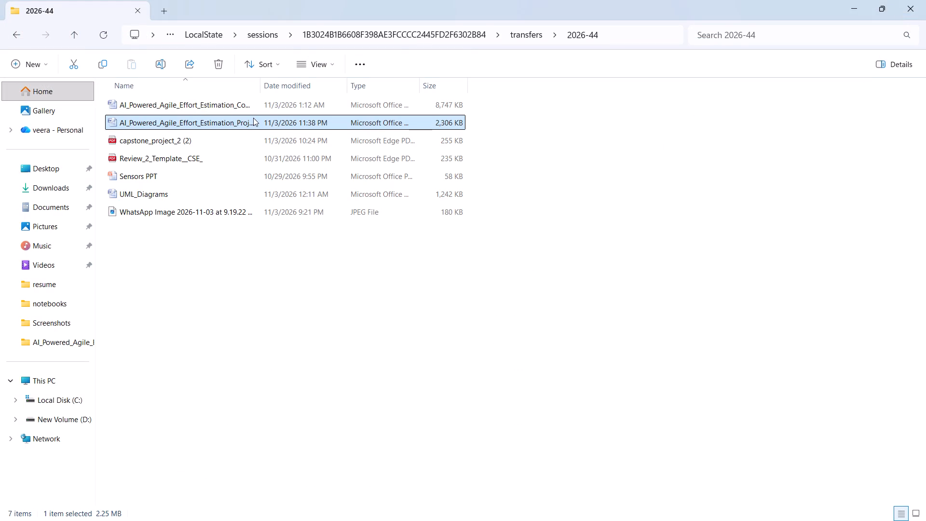
pyautogui.doubleClick(253, 118)
pyautogui.scroll(-20, 402, 269)
pyautogui.scroll(-5, 402, 269)
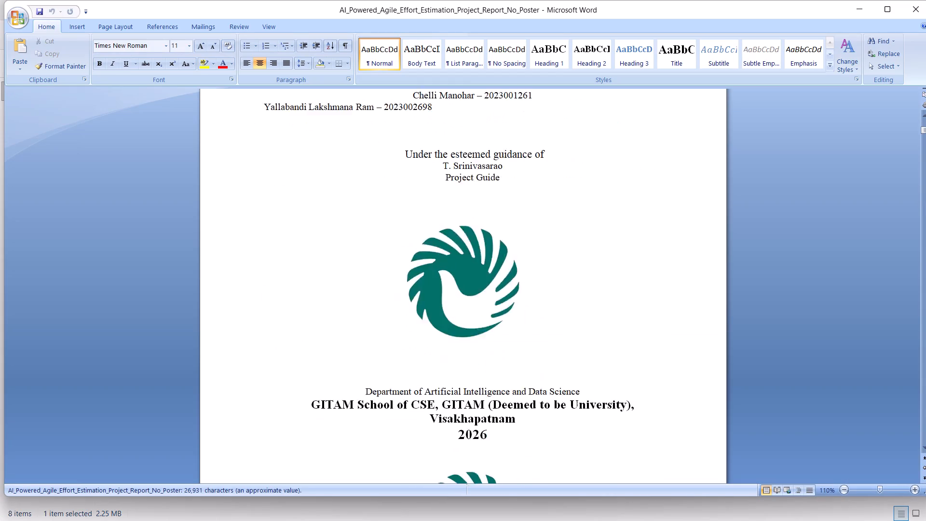
pyautogui.scroll(-20, 402, 269)
pyautogui.scroll(-20, 402, 269)
pyautogui.scroll(-20, 402, 269)
pyautogui.scroll(4, 402, 269)
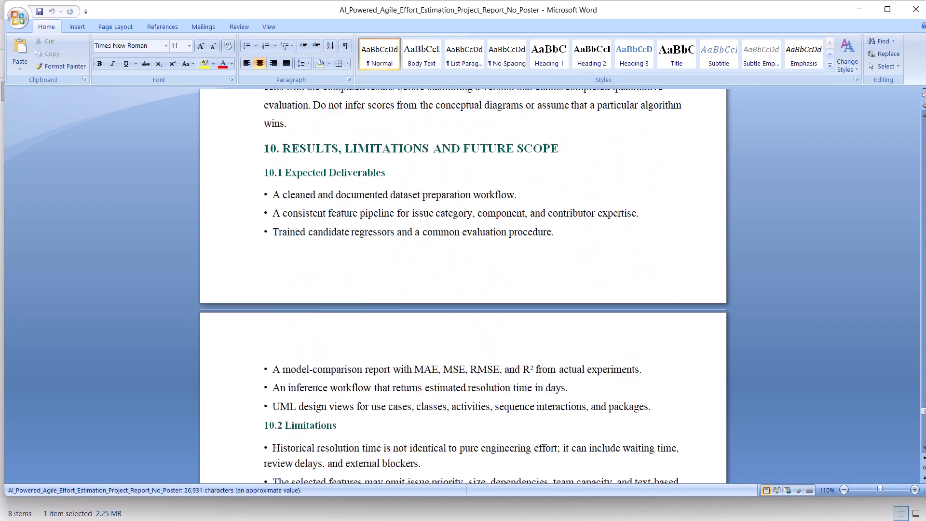
pyautogui.scroll(11, 402, 269)
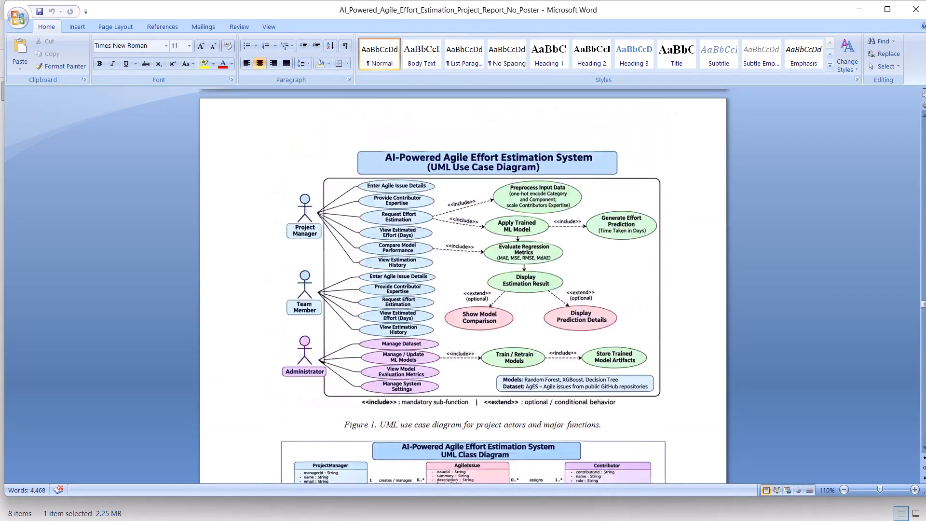
pyautogui.click(925, 0)
pyautogui.click(919, 5)
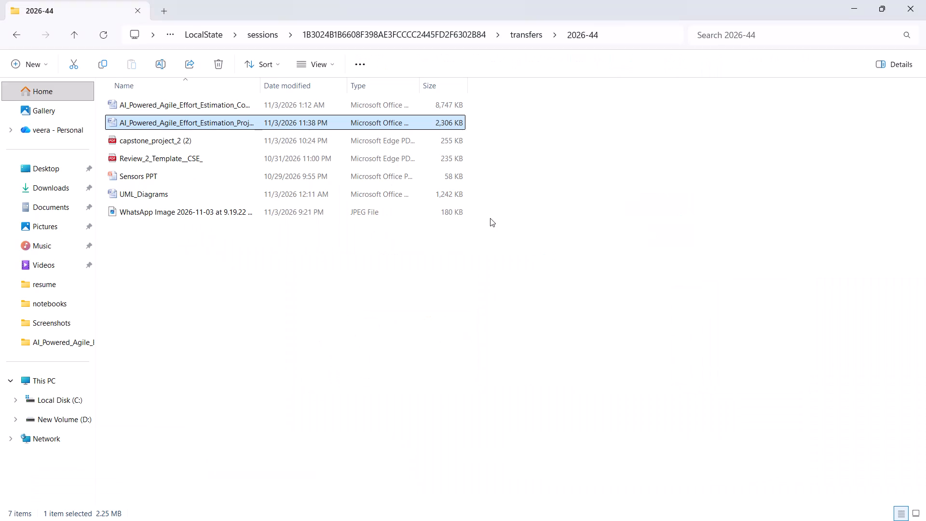
# Rename the project report file in the 2026-44 folder as capstone_report.
pyautogui.click(162, 68)
pyautogui.press('BackSpace')
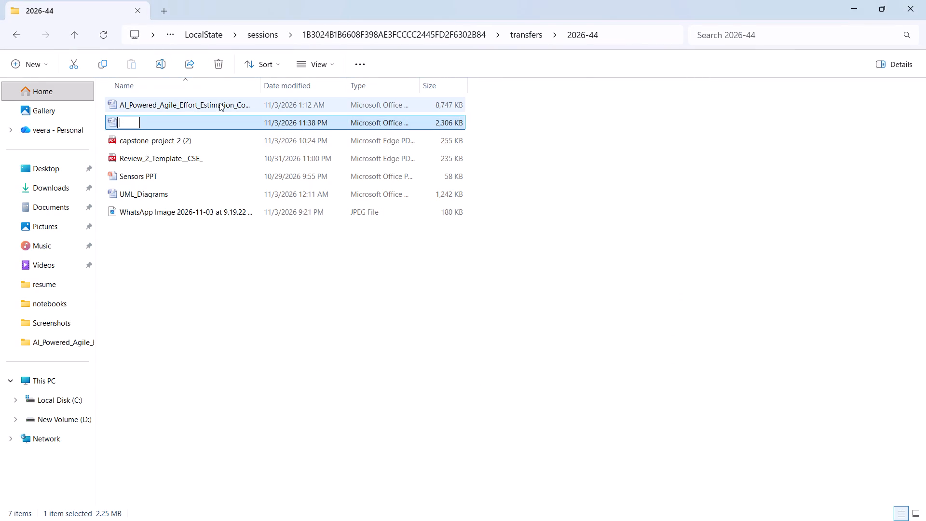
pyautogui.write('capstone')
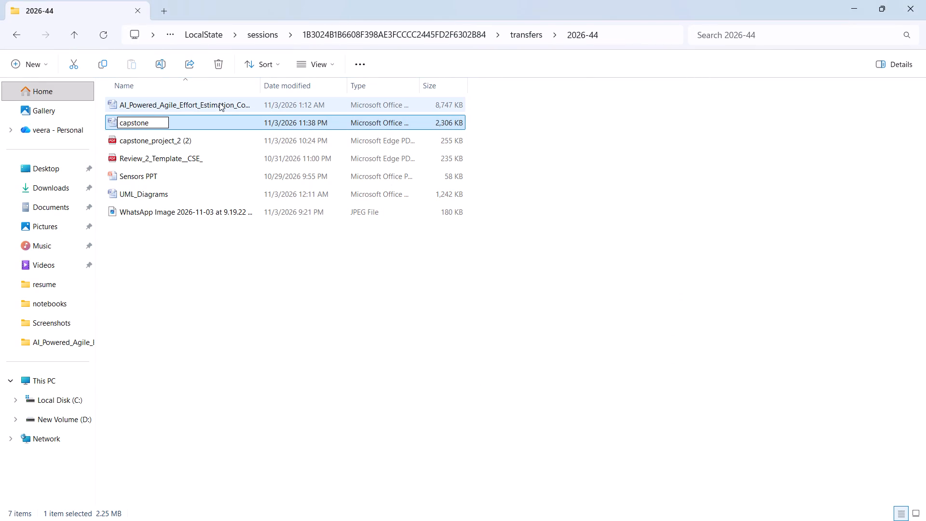
pyautogui.write('_report')
pyautogui.press('Return')
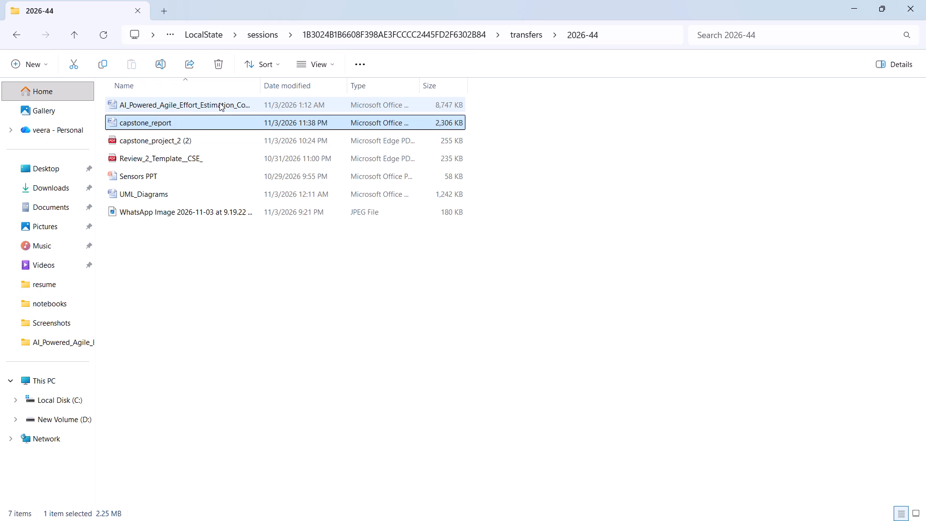
# Open the capstone_report document in Word and find the table in section 9.3 Results Table Template.
pyautogui.doubleClick(242, 123)
pyautogui.scroll(-8, 484, 307)
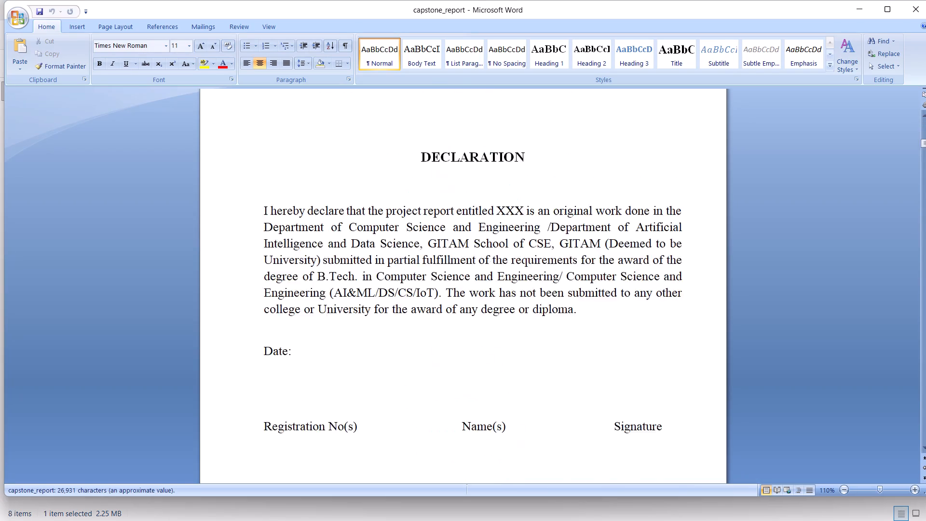
pyautogui.scroll(-20, 484, 307)
pyautogui.scroll(-20, 484, 307)
pyautogui.scroll(-7, 484, 307)
pyautogui.scroll(4, 484, 307)
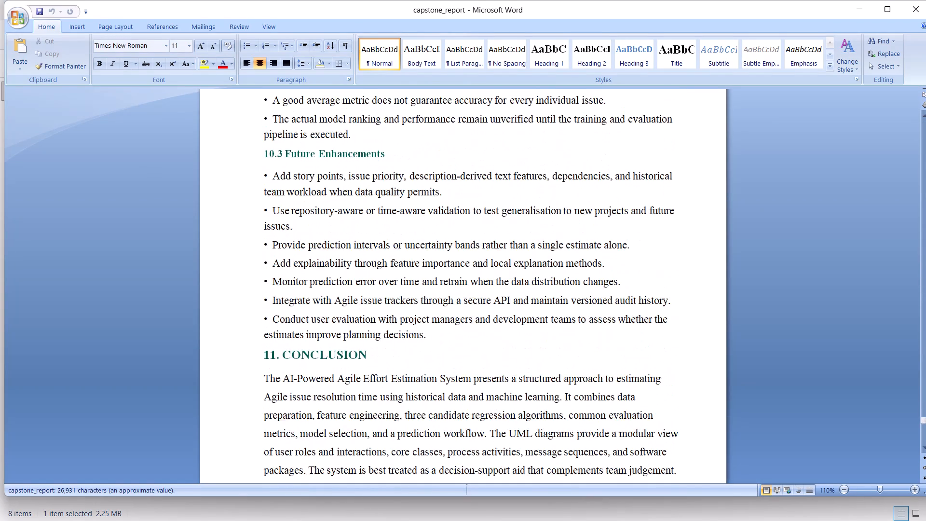
pyautogui.scroll(5, 484, 307)
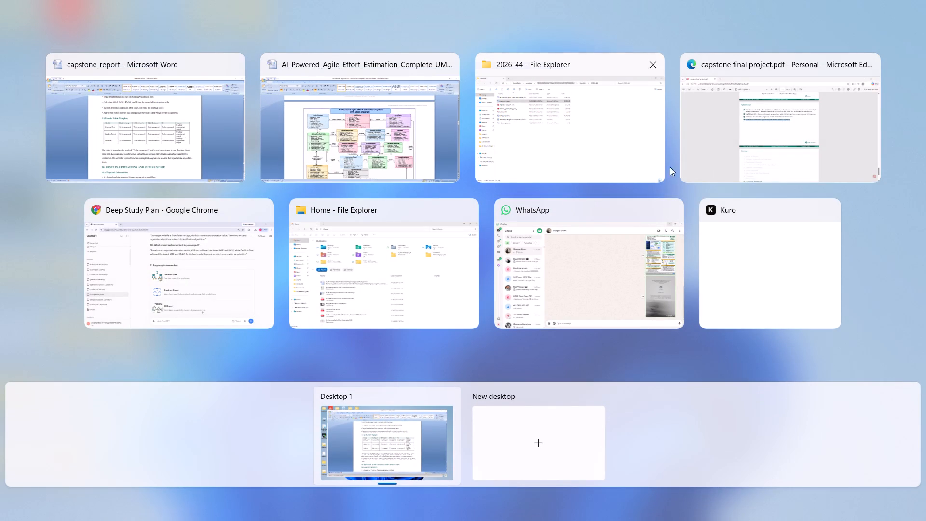
# Switch to the capstone final project PDF in Edge and find the Model Performance Comparison table on page 17.
pyautogui.click(722, 153)
pyautogui.click(716, 234)
pyautogui.scroll(-3, 716, 234)
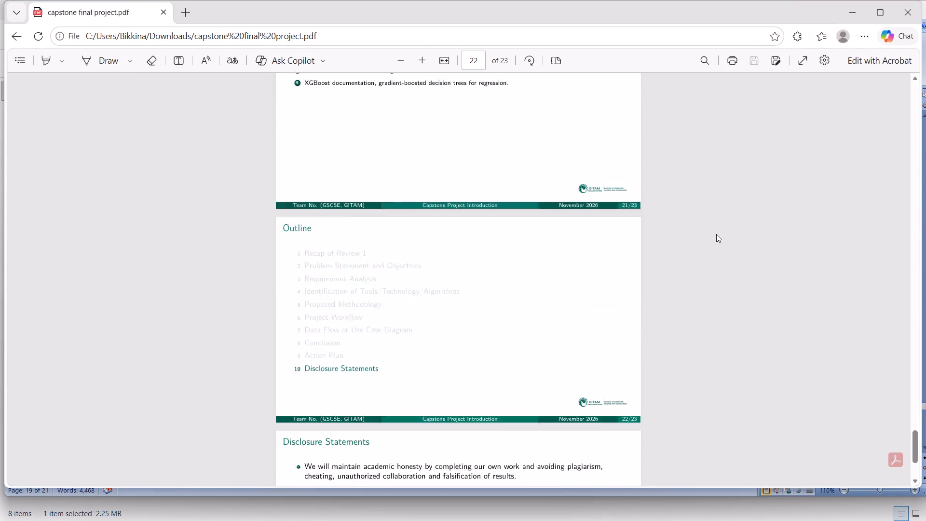
pyautogui.scroll(-7, 716, 234)
pyautogui.scroll(8, 716, 234)
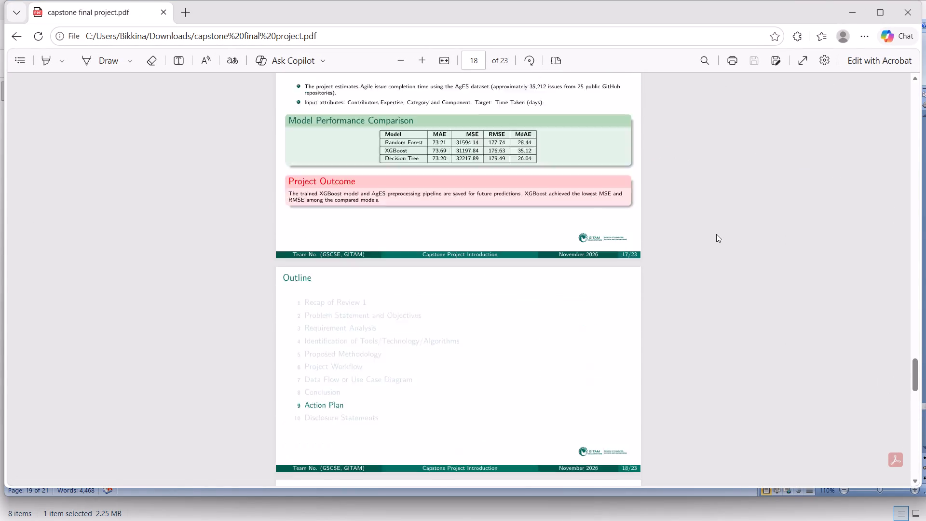
pyautogui.scroll(1, 716, 234)
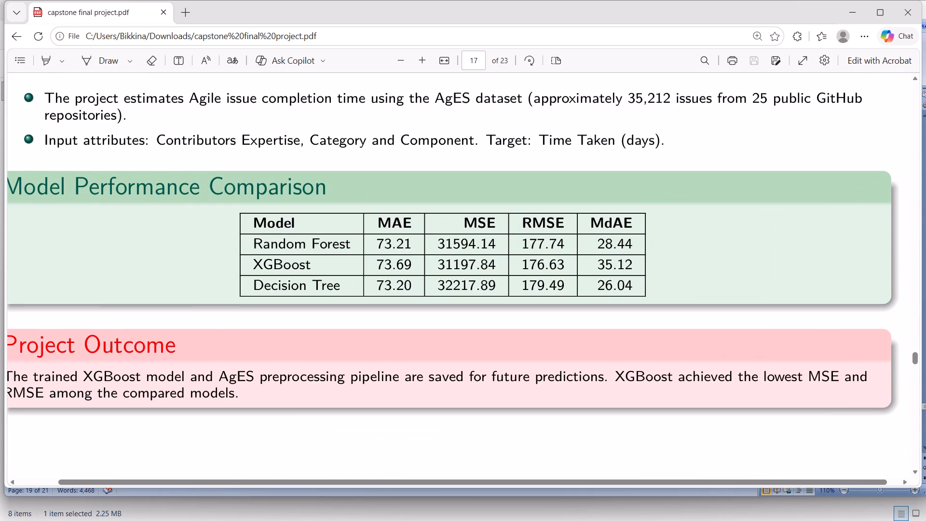
# Copy the Random Forest MAE value 73.21 from the PDF into the report table's Decision Tree MAE cell, replacing the placeholder.
pyautogui.moveTo(375, 243); pyautogui.dragTo(409, 246)
pyautogui.click(409, 246)
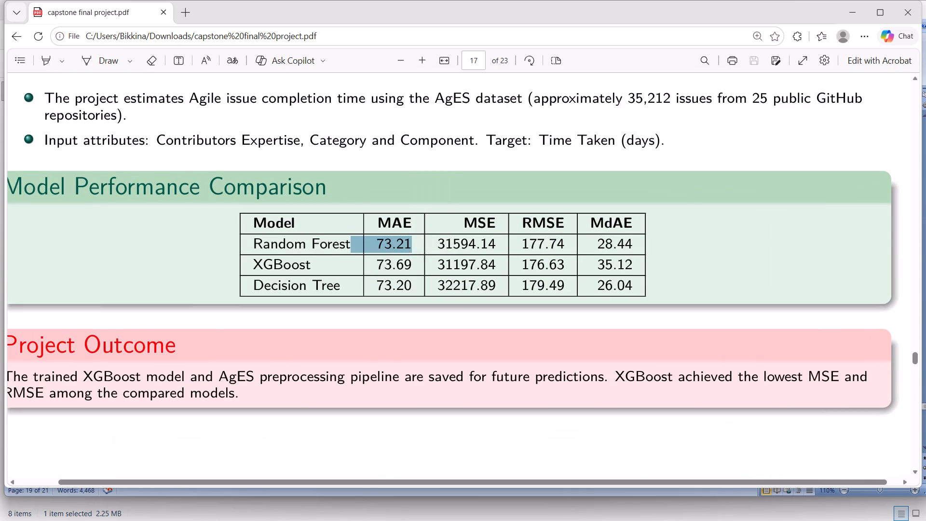
pyautogui.doubleClick(409, 246)
pyautogui.click(409, 246)
pyautogui.doubleClick(409, 246)
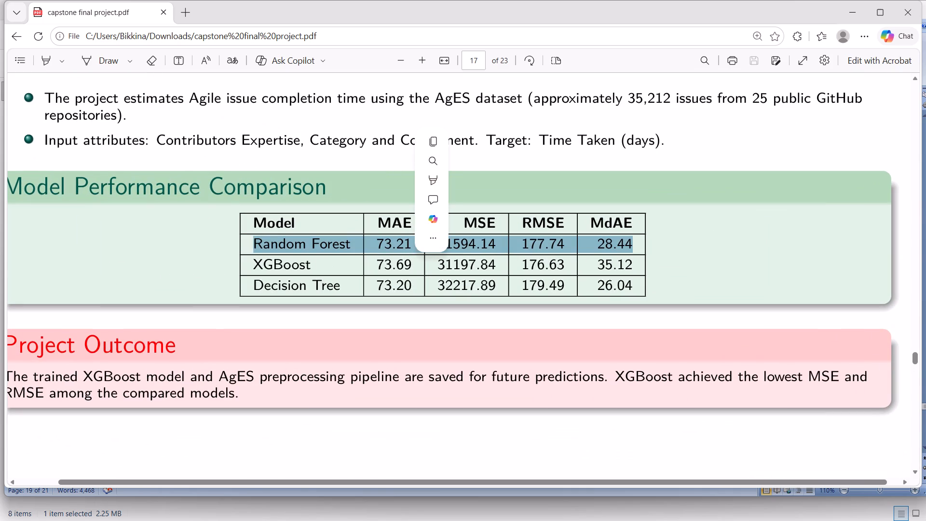
pyautogui.tripleClick(409, 246)
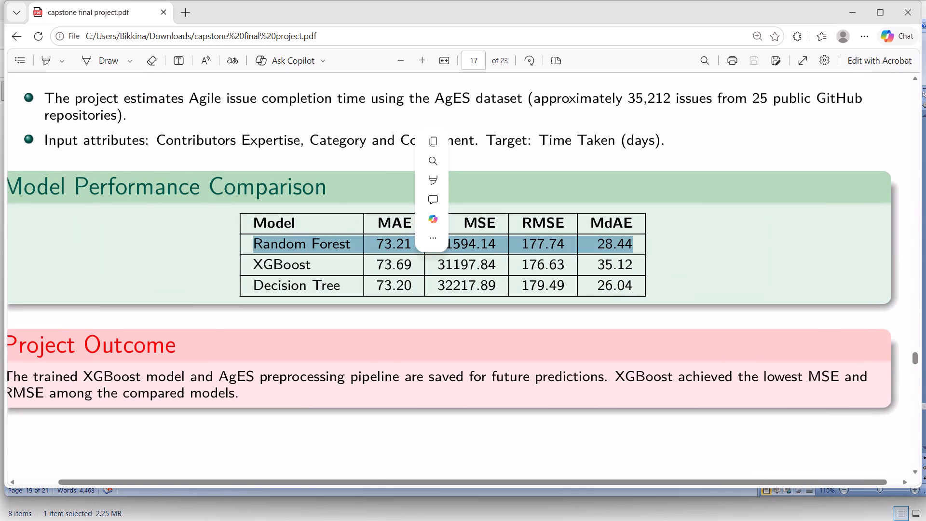
pyautogui.doubleClick(409, 246)
pyautogui.hotkey('ctrl', 'c')
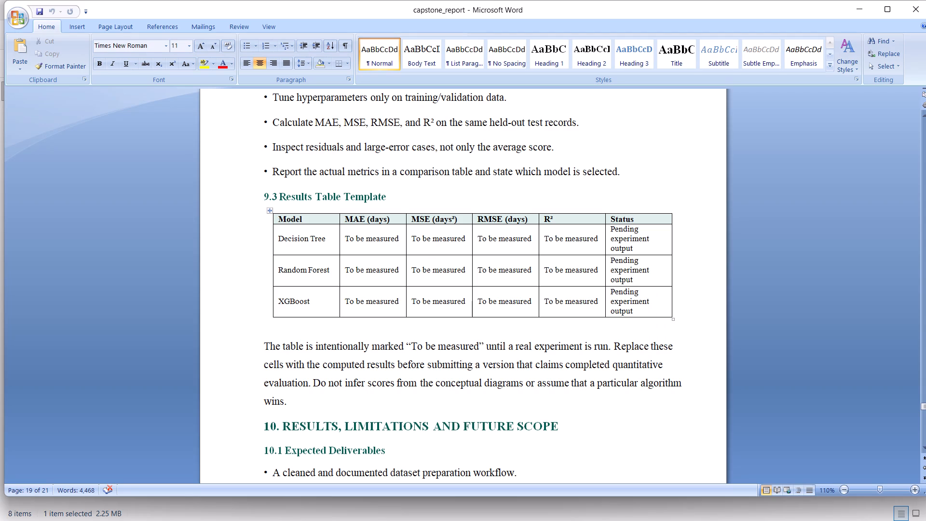
pyautogui.moveTo(398, 240); pyautogui.dragTo(348, 239)
pyautogui.hotkey('ctrl', 'v')
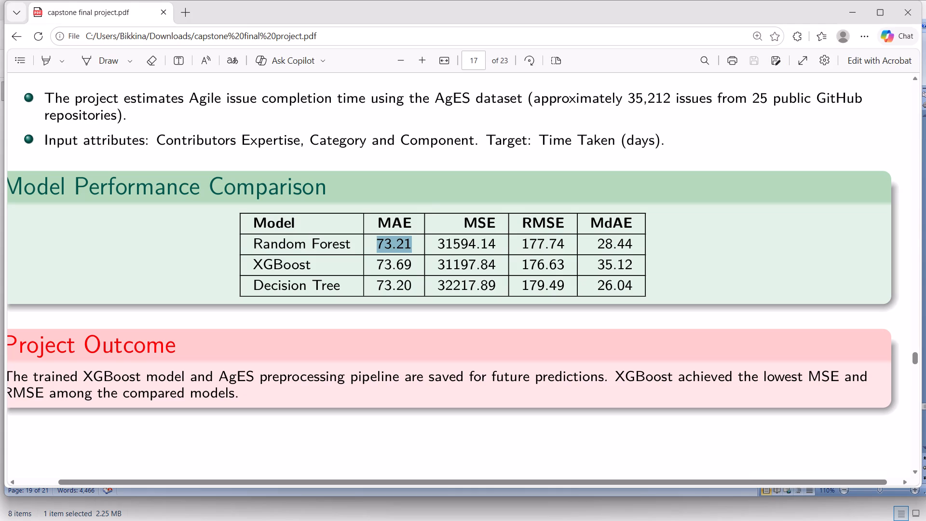
# Copy the XGBoost MAE value 73.69 from the PDF into the report table's Random Forest MAE cell, replacing the placeholder.
pyautogui.doubleClick(392, 259)
pyautogui.hotkey('ctrl', 'c')
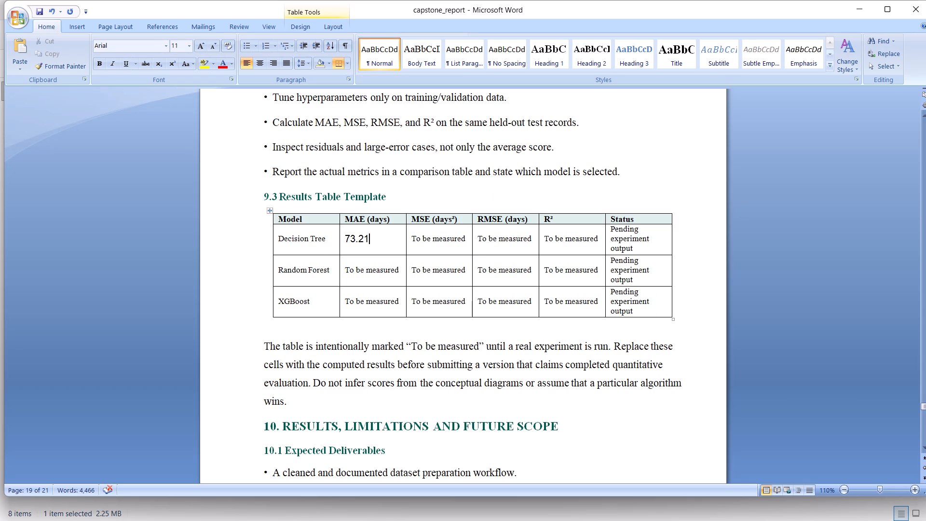
pyautogui.moveTo(400, 269); pyautogui.dragTo(347, 269)
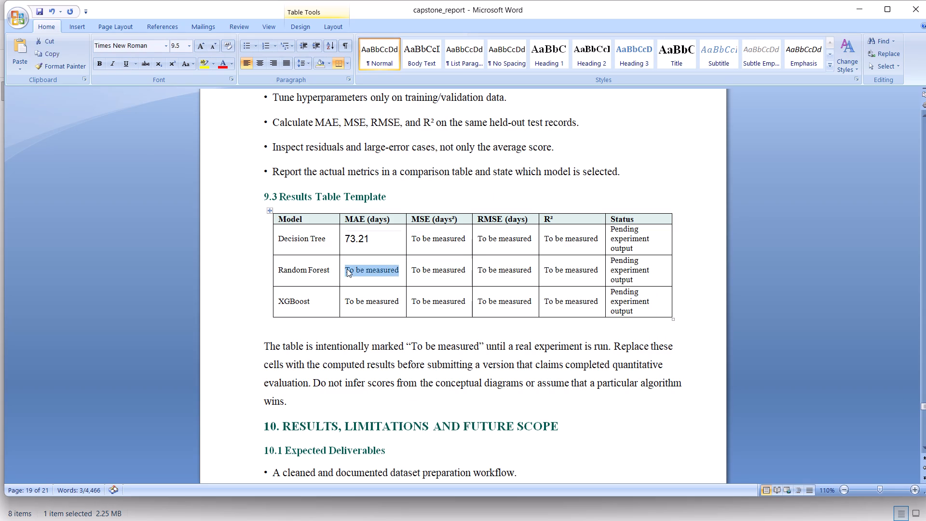
pyautogui.hotkey('ctrl', 'v')
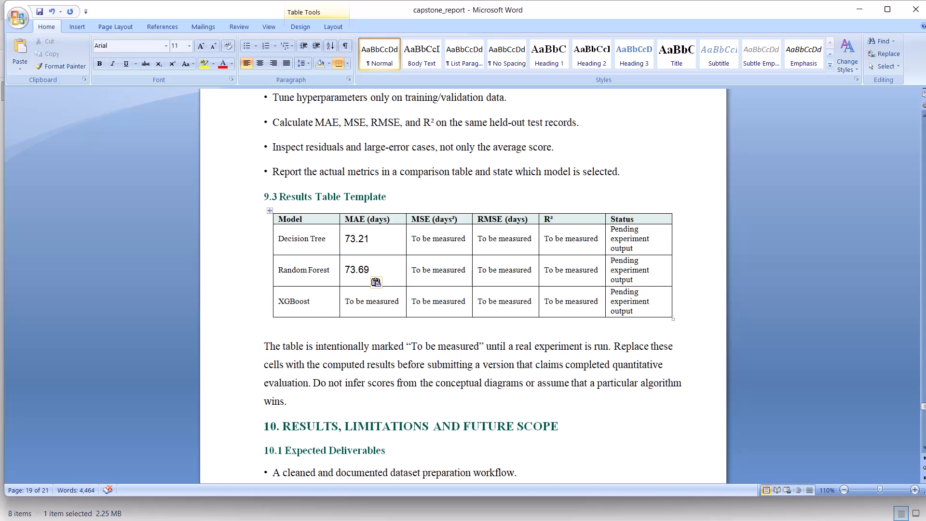
# Copy the Decision Tree MAE value 73.20 from the PDF into the report table's XGBoost MAE cell, replacing the placeholder.
pyautogui.click(316, 275)
pyautogui.click(363, 292)
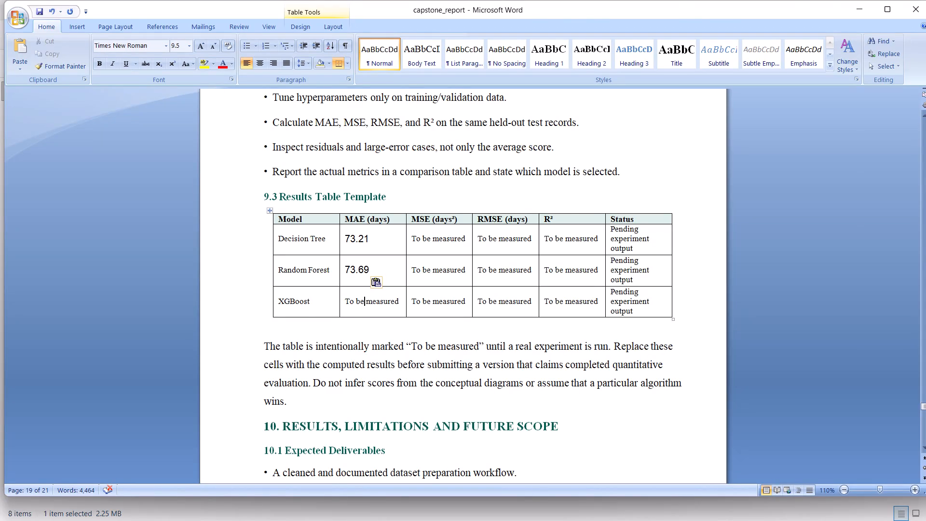
pyautogui.tripleClick(402, 279)
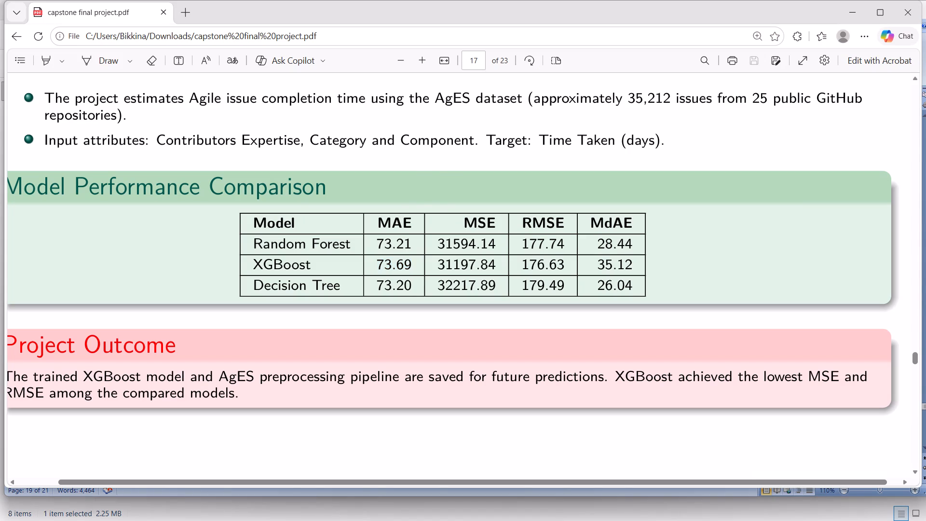
pyautogui.doubleClick(402, 279)
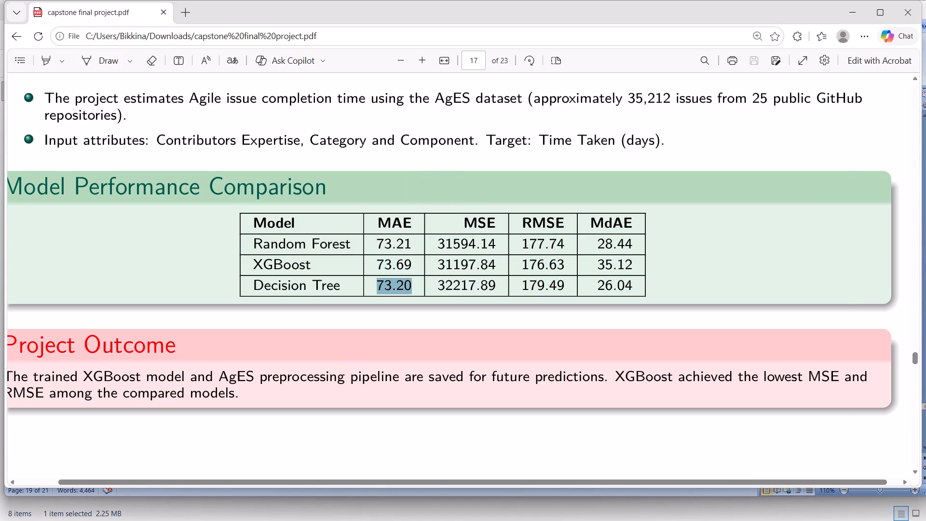
pyautogui.hotkey('ctrl', 'c')
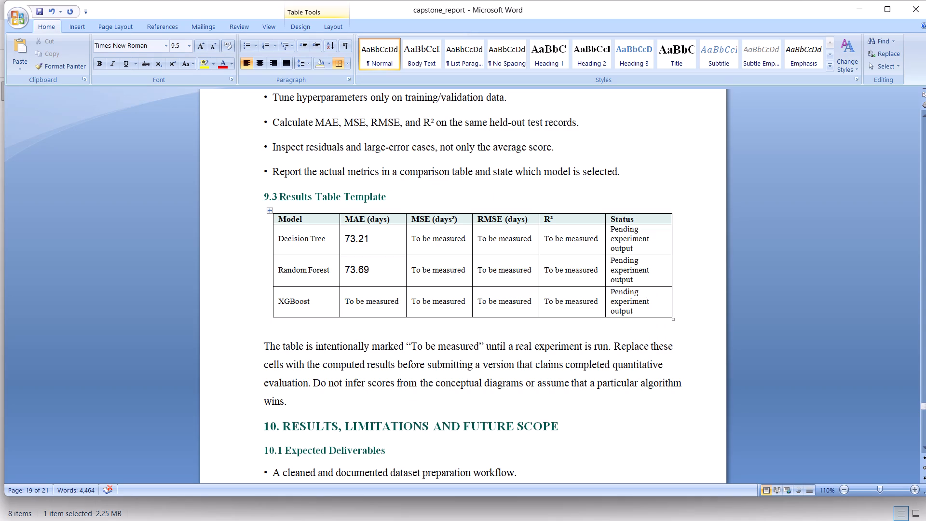
pyautogui.doubleClick(367, 306)
pyautogui.press('BackSpace')
pyautogui.press('BackSpace')
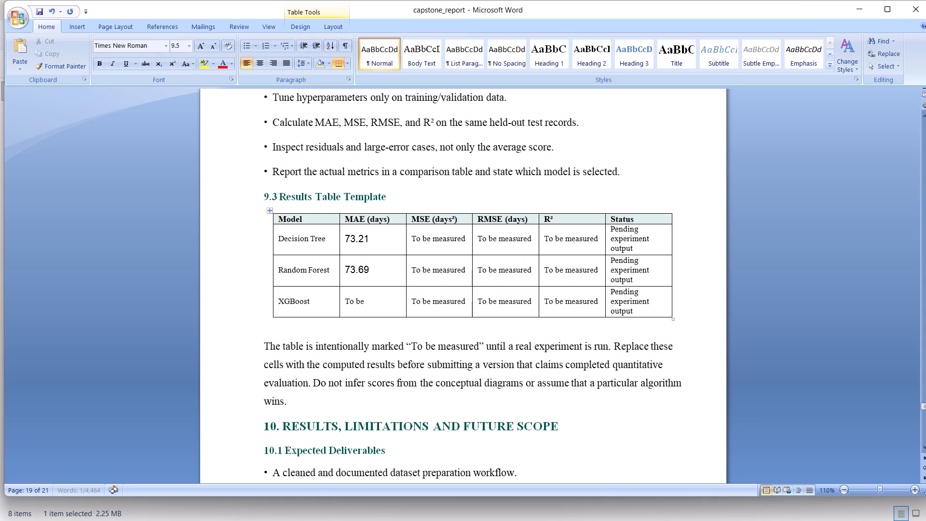
pyautogui.press('BackSpace')
pyautogui.press('BackSpace')
pyautogui.press('BackSpace')
pyautogui.press('BackSpace')
pyautogui.press('BackSpace')
pyautogui.hotkey('ctrl', 'v')
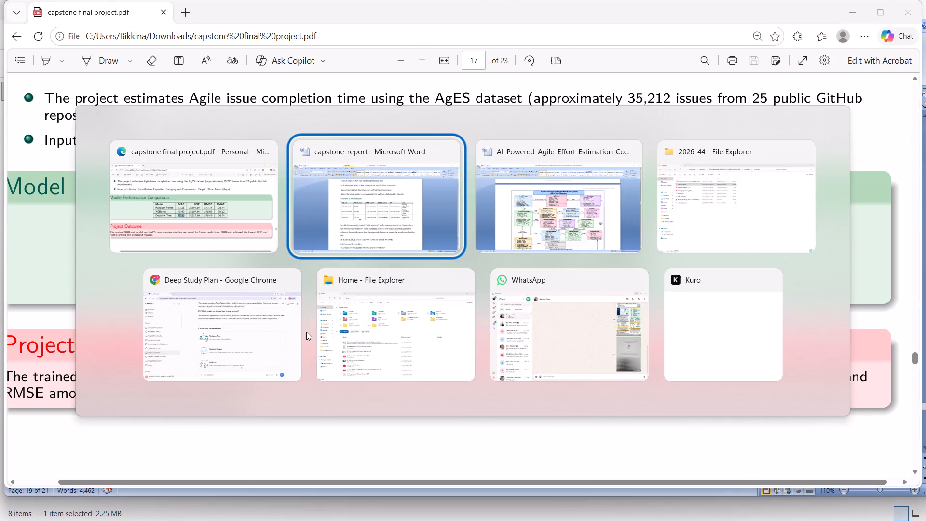
# Copy the model names Random Forest, Decision Tree and XGBoost one by one from the report's results table into the clipboard history.
pyautogui.moveTo(326, 241); pyautogui.dragTo(319, 240)
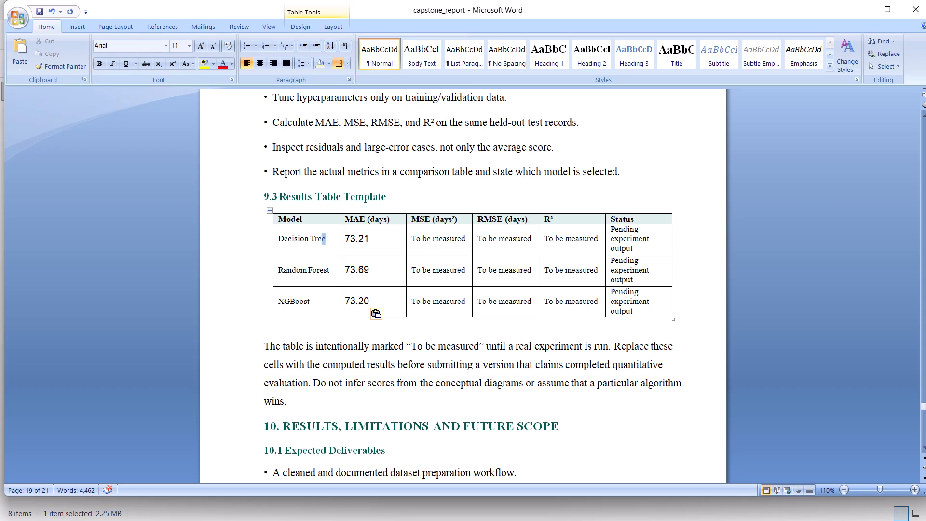
pyautogui.moveTo(319, 240); pyautogui.dragTo(281, 241)
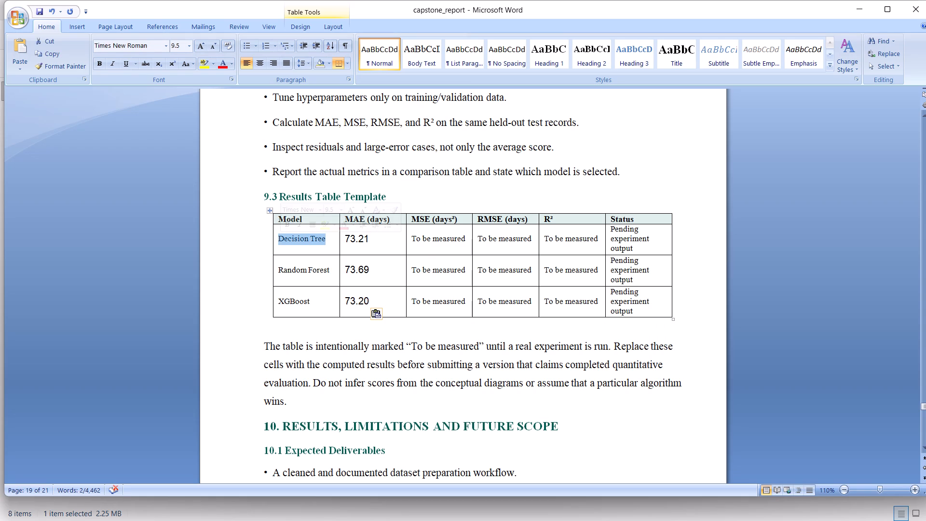
pyautogui.doubleClick(318, 265)
pyautogui.tripleClick(318, 265)
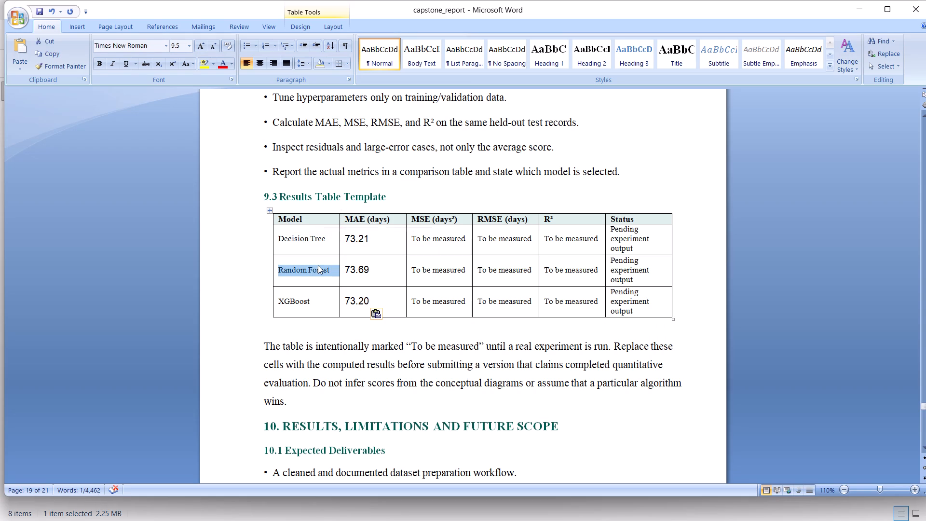
pyautogui.hotkey('ctrl', 'c')
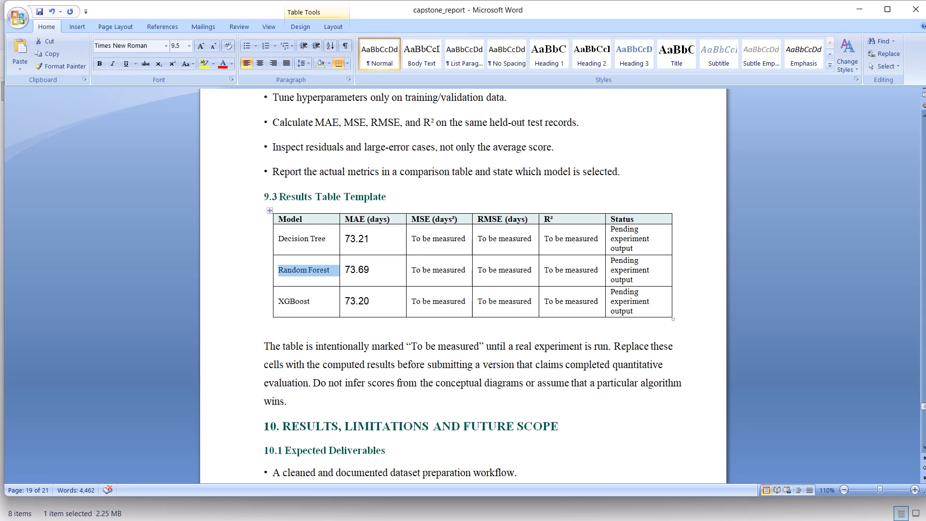
pyautogui.doubleClick(313, 238)
pyautogui.click(313, 238)
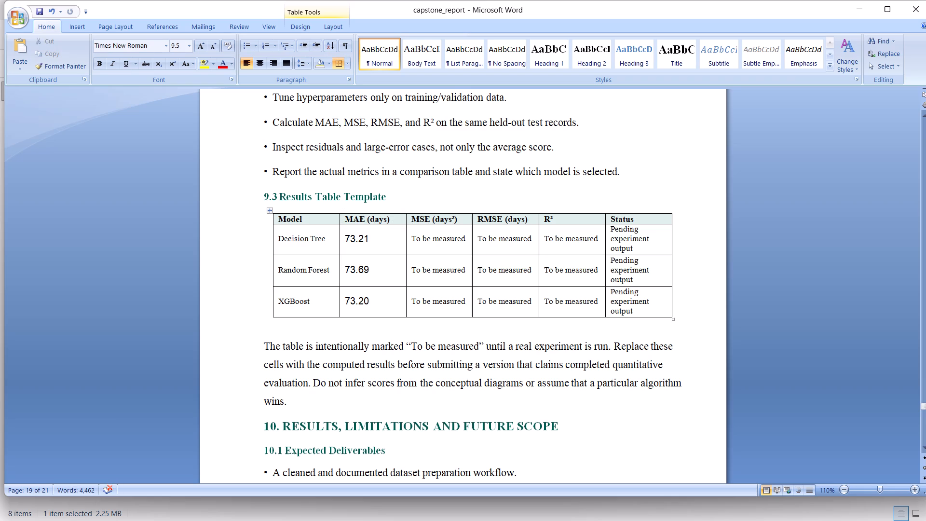
pyautogui.tripleClick(300, 238)
pyautogui.hotkey('ctrl', 'c')
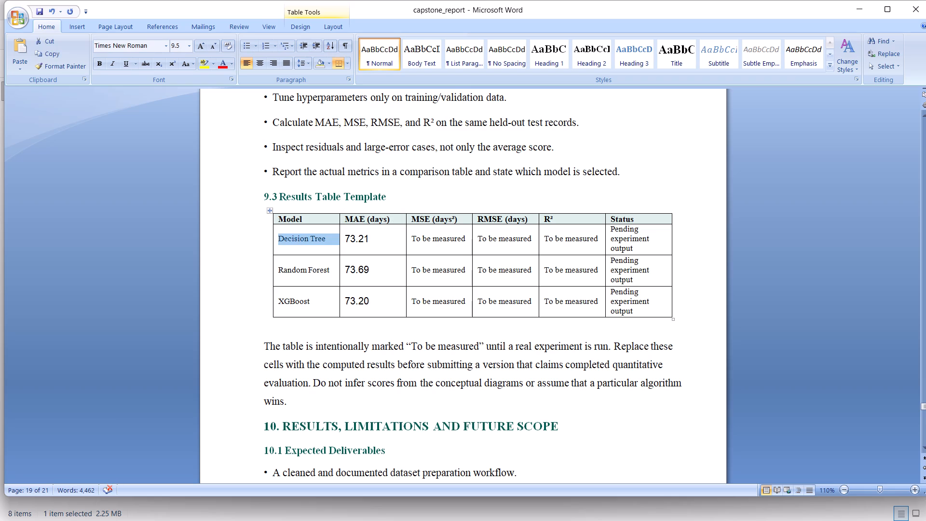
pyautogui.doubleClick(297, 309)
pyautogui.hotkey('ctrl', 'c')
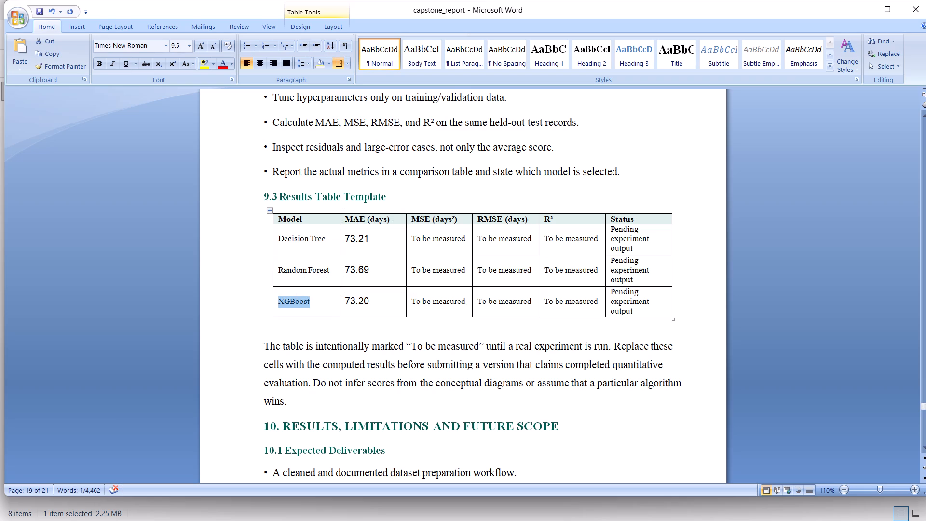
# Replace the model name in the results table's first data row with the copied Random Forest, without an extra line break.
pyautogui.doubleClick(311, 238)
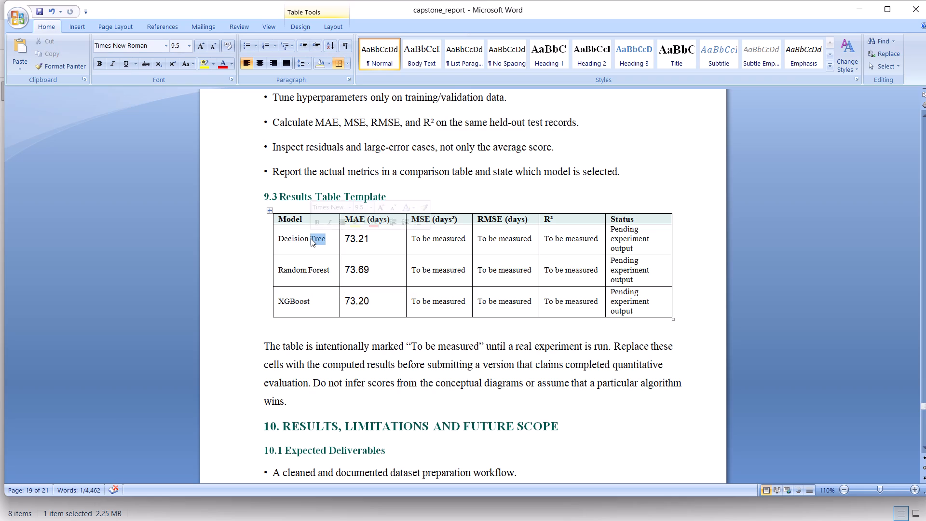
pyautogui.click(311, 238)
pyautogui.moveTo(333, 239); pyautogui.dragTo(280, 238)
pyautogui.press('BackSpace')
pyautogui.press('super+v')
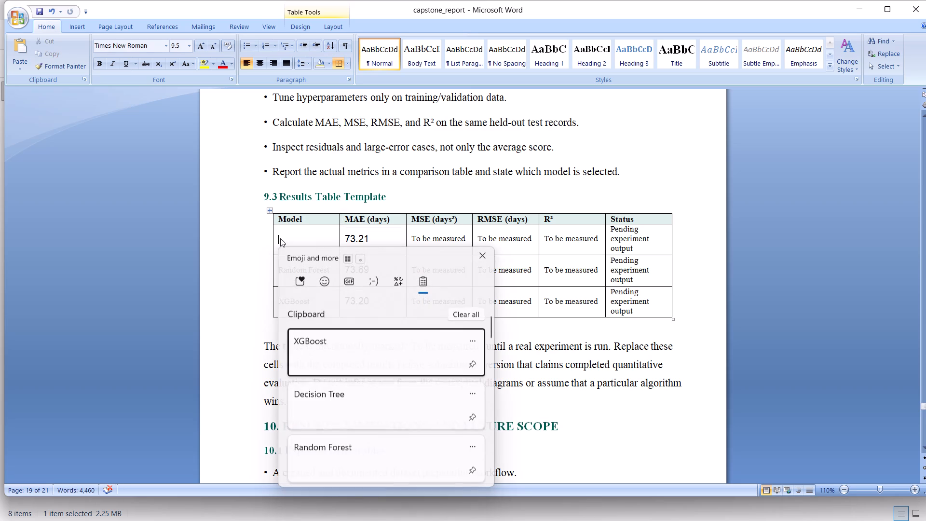
pyautogui.click(322, 447)
pyautogui.hotkey('ctrl', 'v')
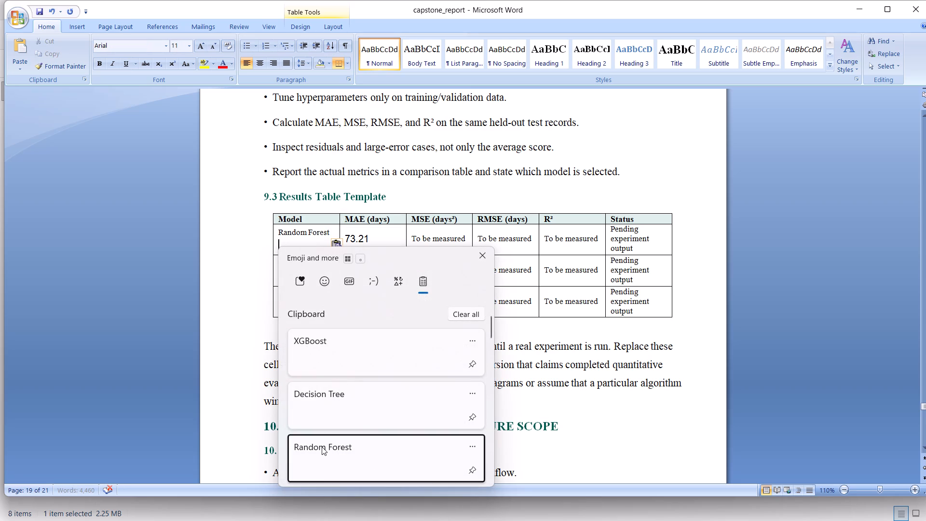
pyautogui.press('BackSpace')
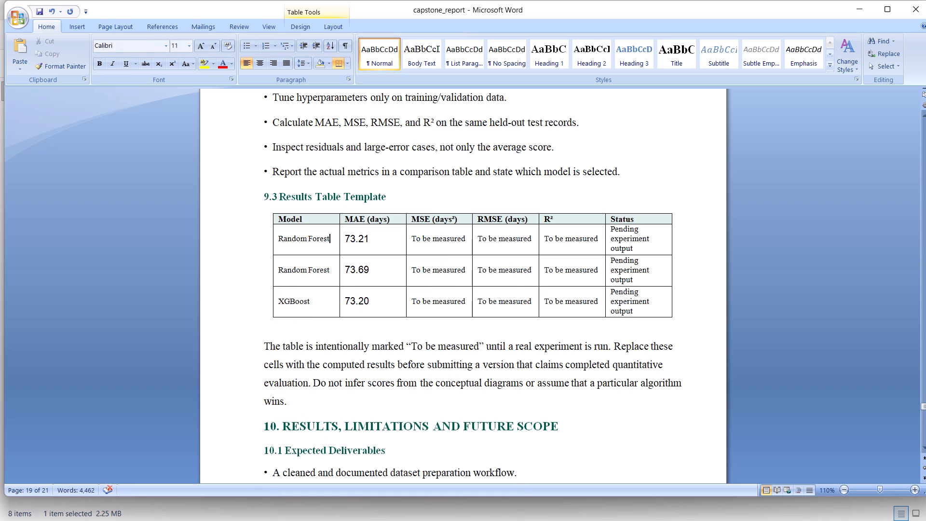
# Replace the model name in the results table's second data row with the copied XGBoost.
pyautogui.doubleClick(320, 275)
pyautogui.press('BackSpace')
pyautogui.press('BackSpace')
pyautogui.press('BackSpace')
pyautogui.press('BackSpace')
pyautogui.press('BackSpace')
pyautogui.press('BackSpace')
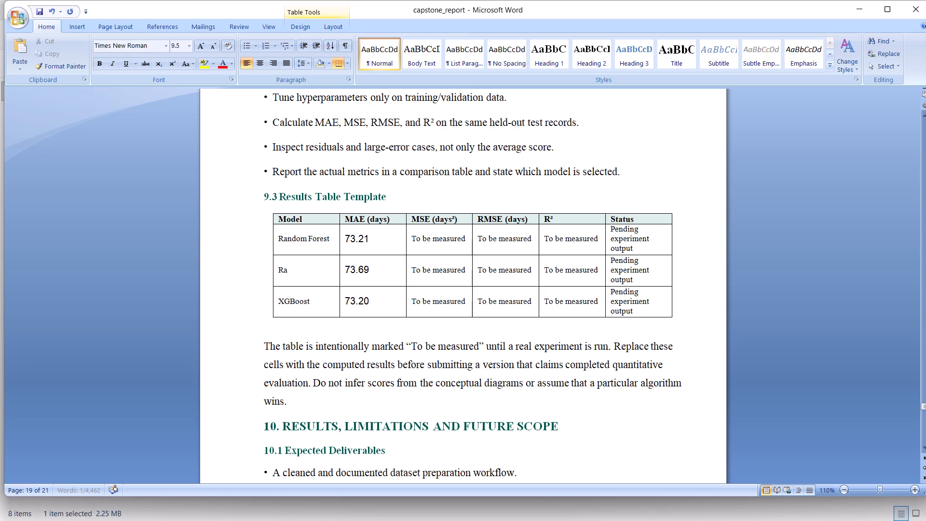
pyautogui.press('BackSpace')
pyautogui.press('BackSpace')
pyautogui.press('super+v')
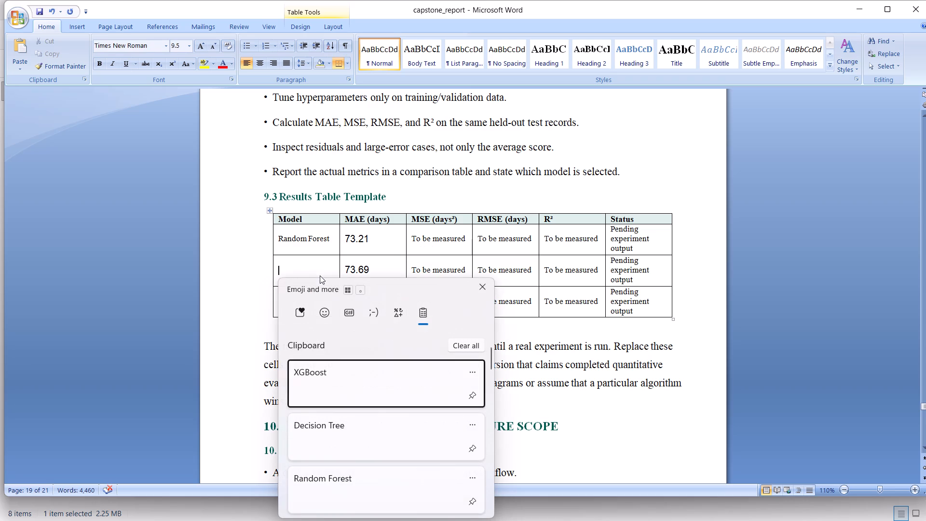
pyautogui.click(323, 390)
pyautogui.hotkey('ctrl', 'v')
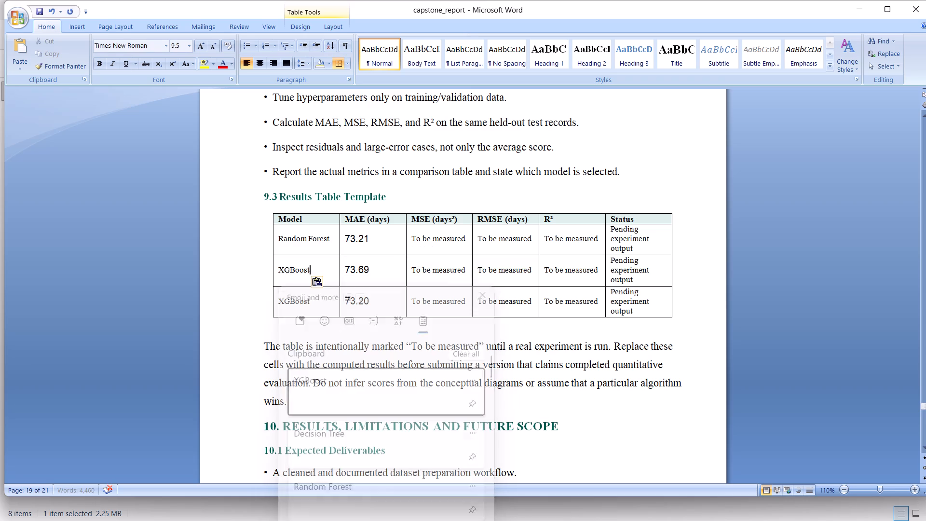
# Replace the model name in the results table's third data row with the copied Decision Tree.
pyautogui.moveTo(314, 304); pyautogui.dragTo(303, 303)
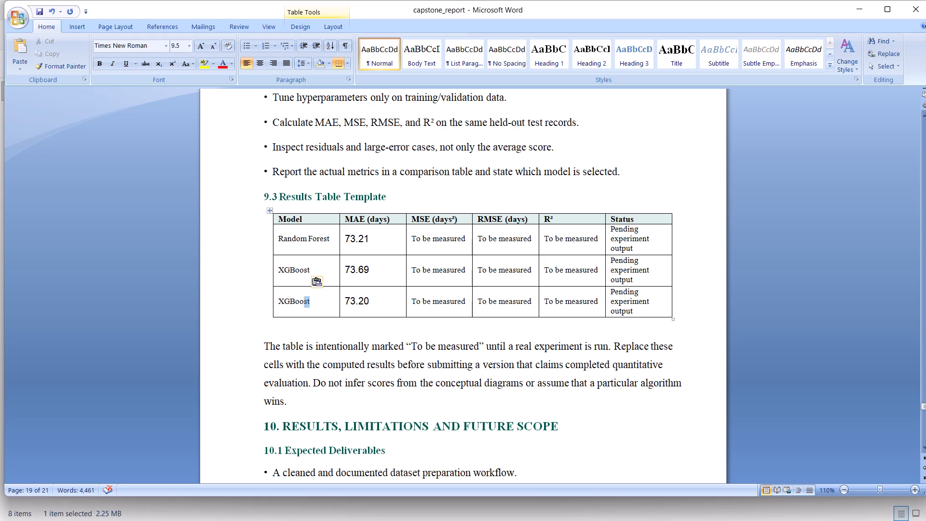
pyautogui.moveTo(303, 303); pyautogui.dragTo(281, 303)
pyautogui.press('BackSpace')
pyautogui.press('BackSpace')
pyautogui.press('super+v')
pyautogui.click(333, 223)
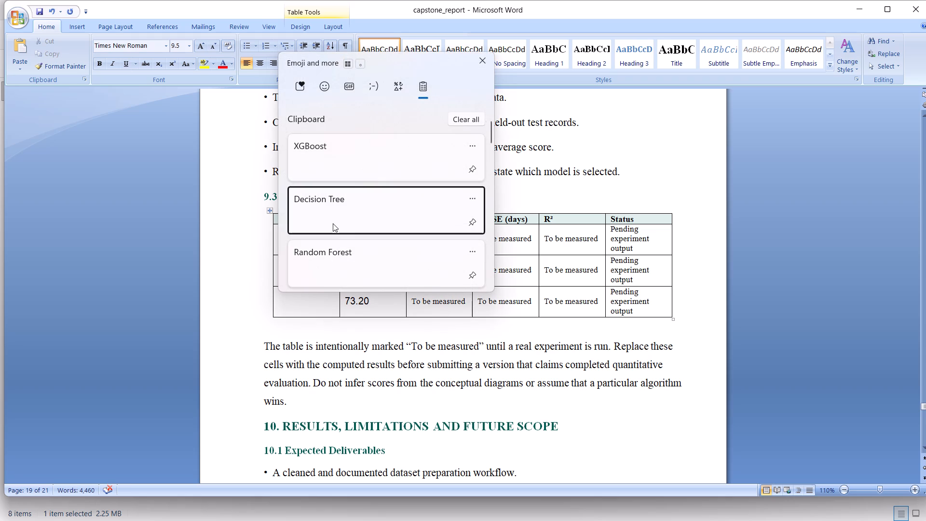
pyautogui.hotkey('ctrl', 'v')
pyautogui.click(674, 284)
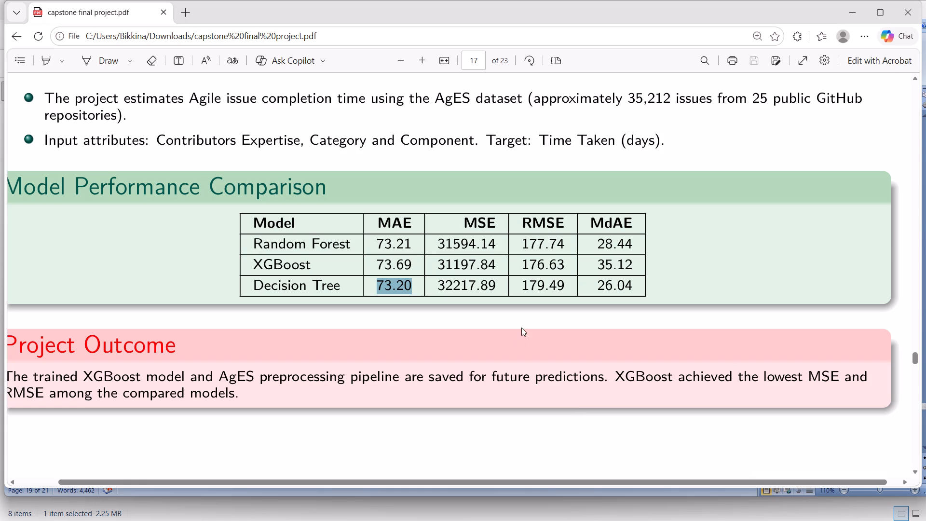
# Copy the Random Forest MSE value 31594.14 from the PDF into the report table's Random Forest MSE cell, replacing the placeholder.
pyautogui.doubleClick(470, 240)
pyautogui.hotkey('ctrl', 'c')
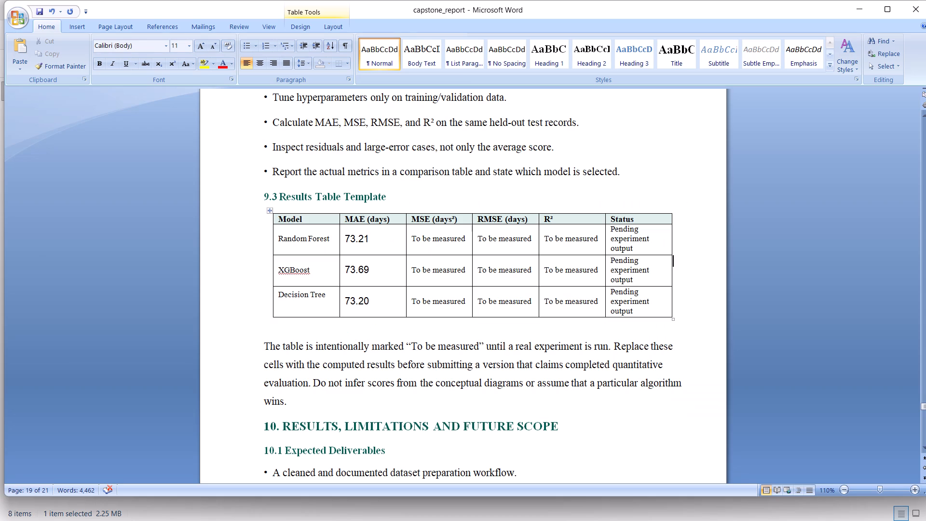
pyautogui.moveTo(467, 233); pyautogui.dragTo(414, 241)
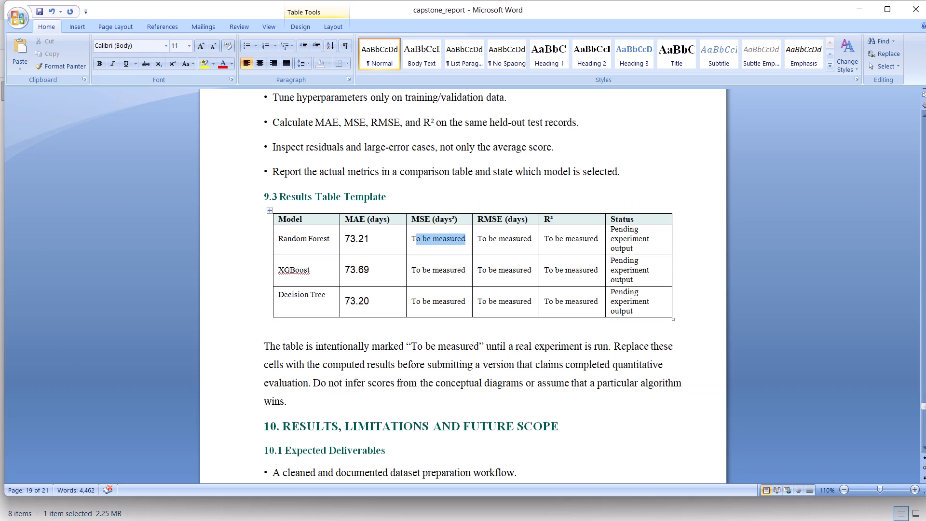
pyautogui.moveTo(414, 241); pyautogui.dragTo(411, 240)
pyautogui.hotkey('ctrl', 'v')
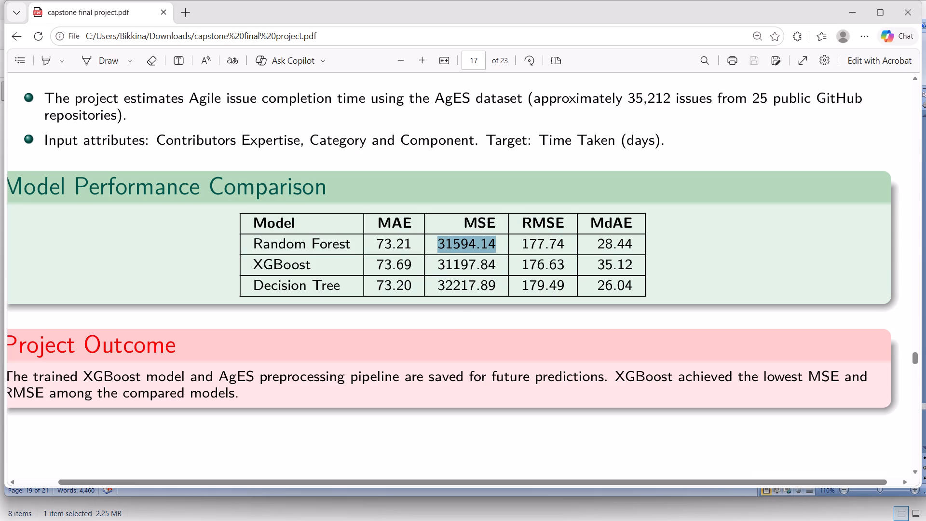
# Copy the XGBoost MSE value 31197.84 from the PDF into the report table's XGBoost MSE cell, replacing the placeholder.
pyautogui.doubleClick(466, 270)
pyautogui.hotkey('ctrl', 'c')
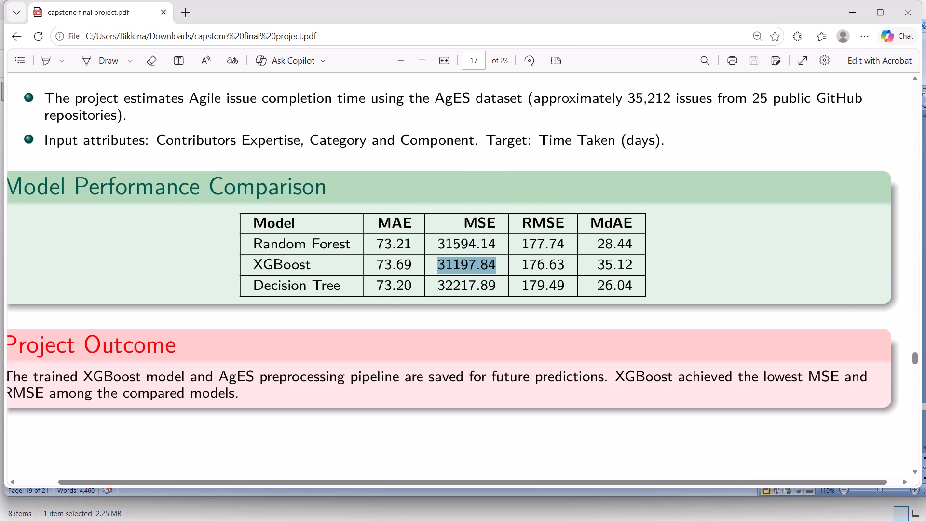
pyautogui.moveTo(467, 268); pyautogui.dragTo(414, 268)
pyautogui.hotkey('ctrl', 'v')
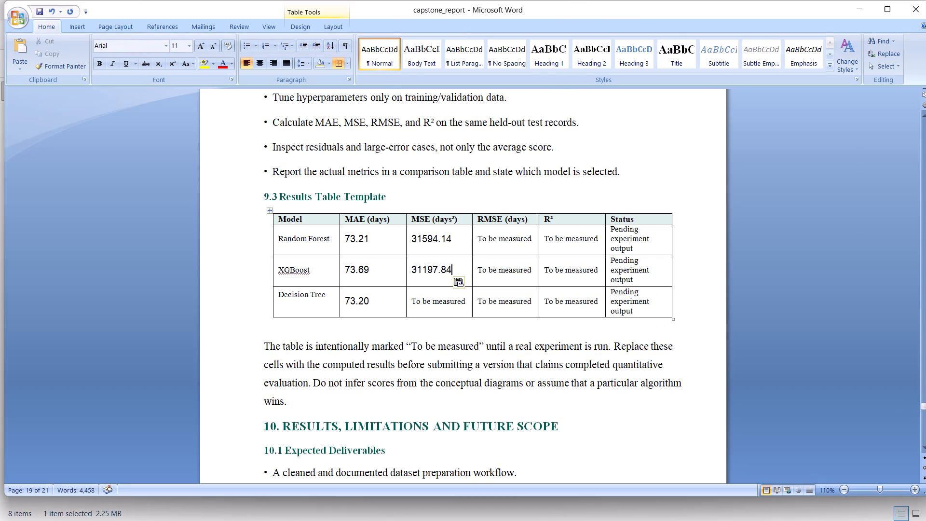
# Copy the Decision Tree MSE value 32217.89 from the PDF into the report table's Decision Tree MSE cell, replacing the placeholder.
pyautogui.doubleClick(477, 287)
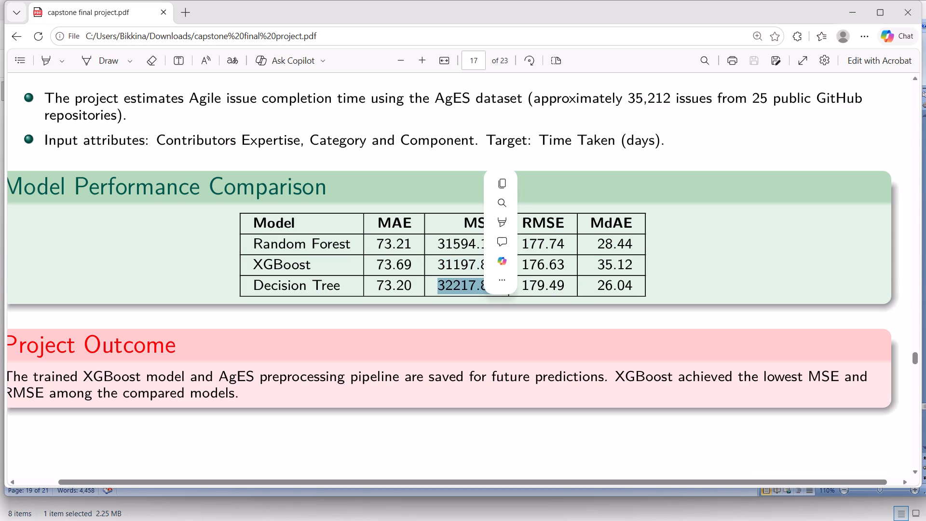
pyautogui.hotkey('ctrl', 'c')
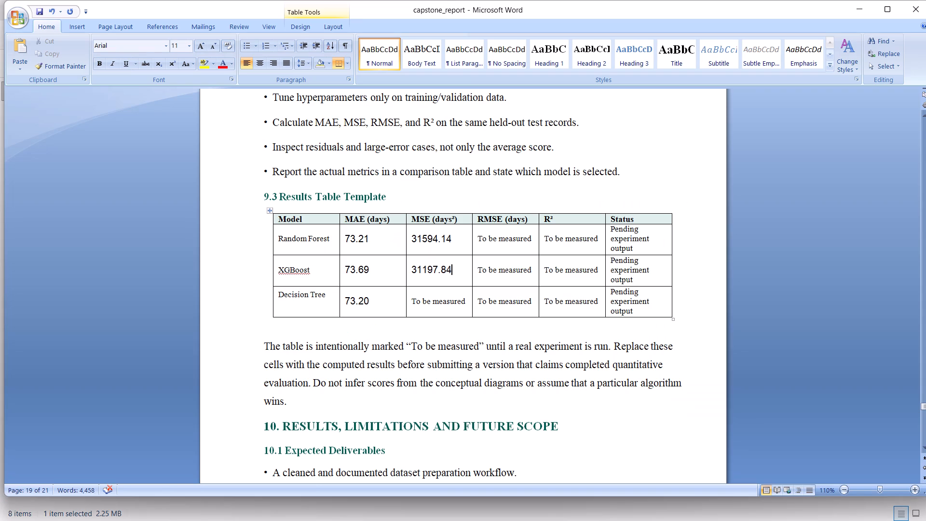
pyautogui.doubleClick(458, 306)
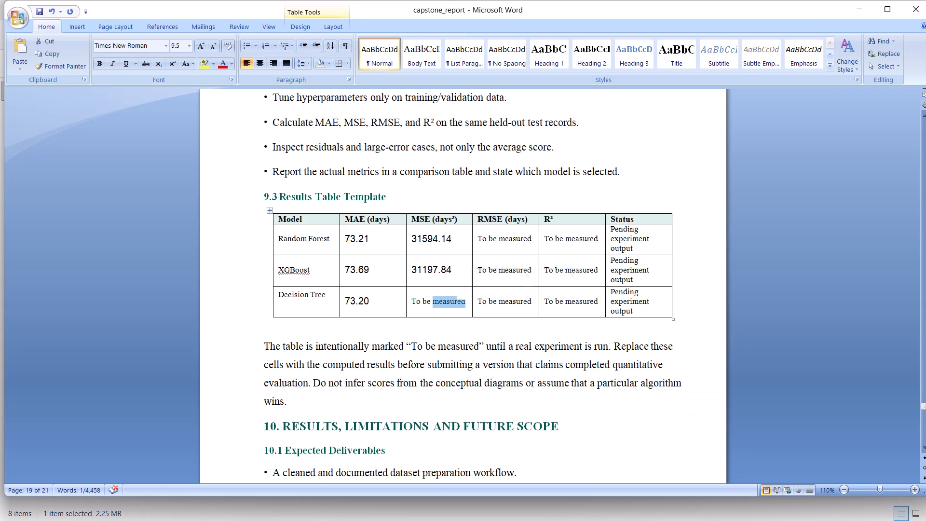
pyautogui.press('BackSpace')
pyautogui.press('BackSpace')
pyautogui.press('BackSpace')
pyautogui.press('BackSpace')
pyautogui.press('BackSpace')
pyautogui.press('BackSpace')
pyautogui.press('BackSpace')
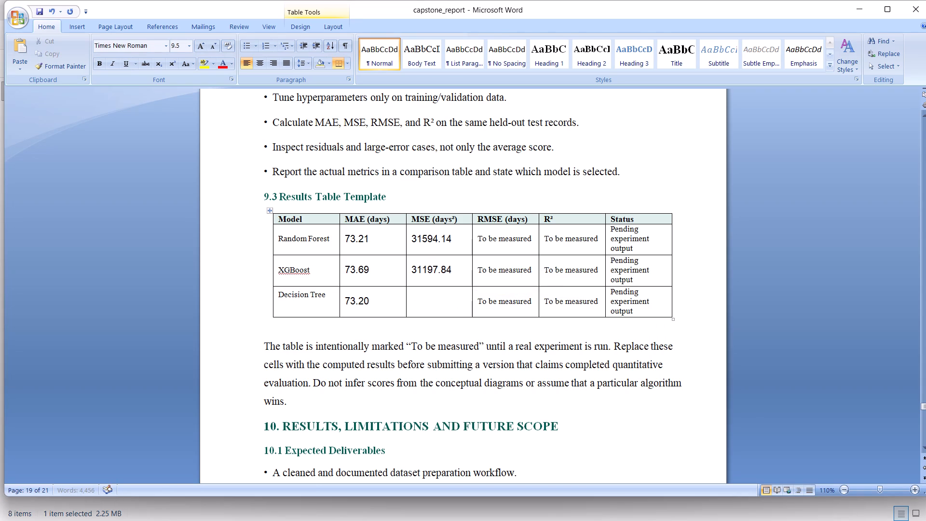
pyautogui.hotkey('ctrl', 'v')
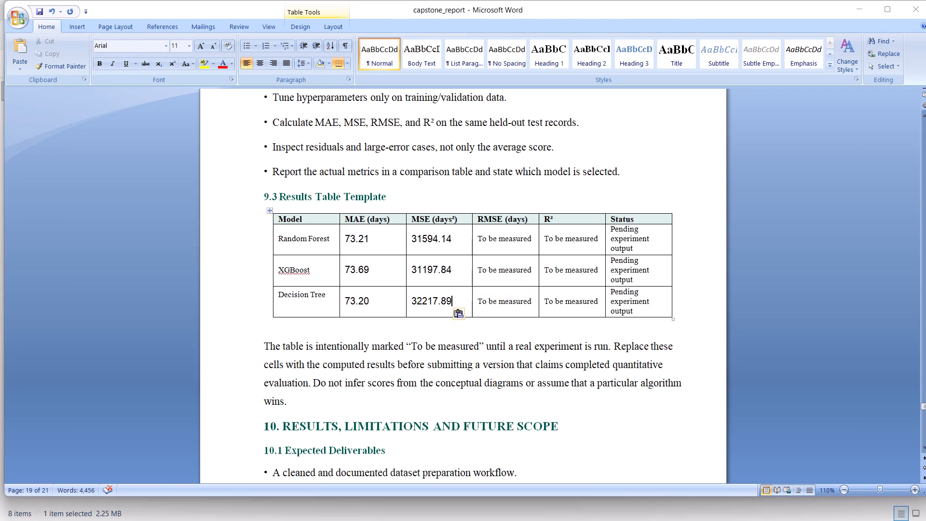
# Copy the Random Forest RMSE value 177.74 from the PDF into the report table's Random Forest RMSE cell, replacing the placeholder.
pyautogui.doubleClick(548, 241)
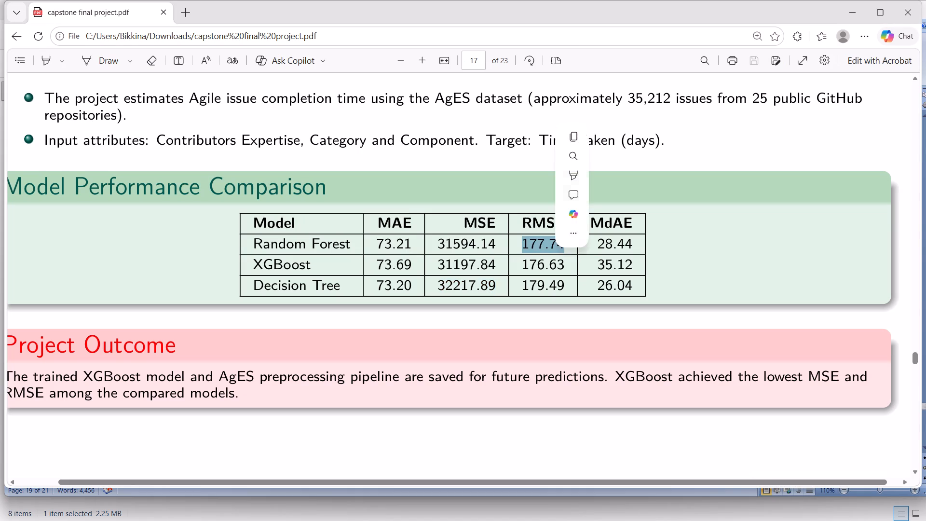
pyautogui.hotkey('ctrl', 'c')
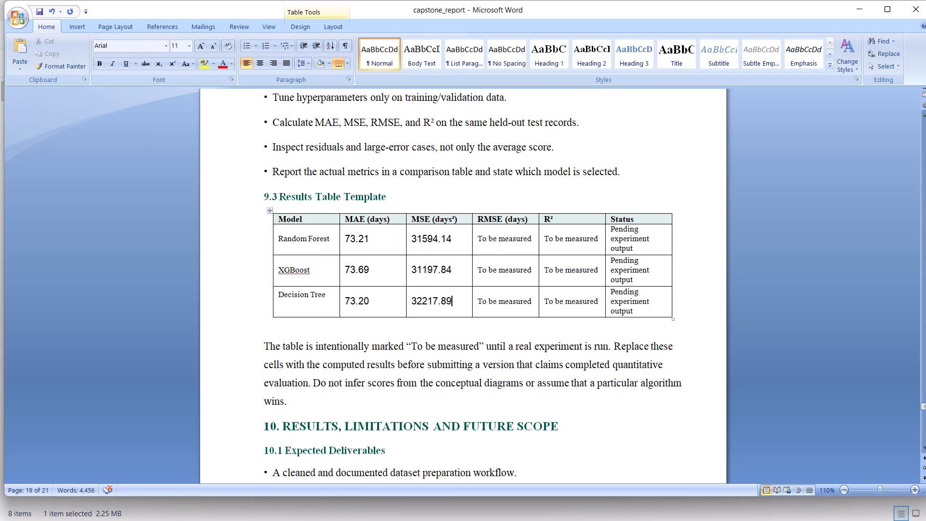
pyautogui.moveTo(533, 239); pyautogui.dragTo(526, 239)
pyautogui.moveTo(526, 239); pyautogui.dragTo(477, 238)
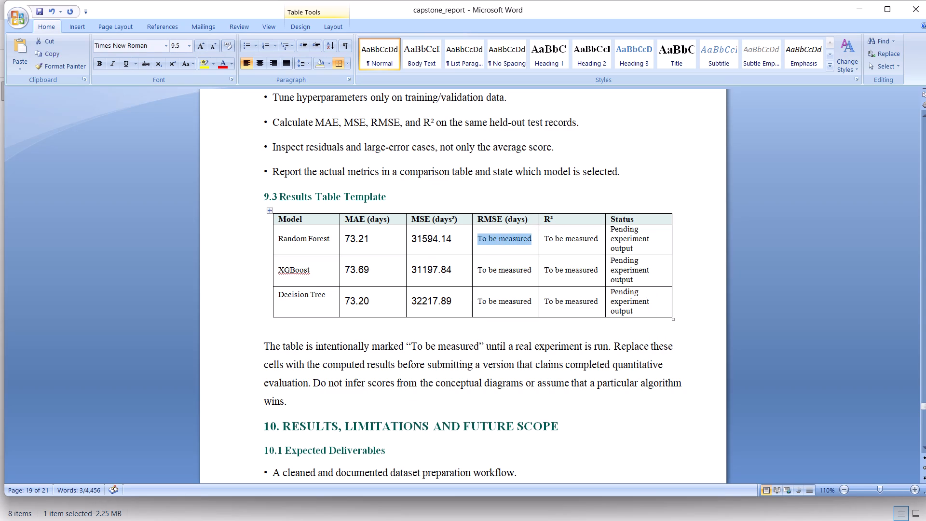
pyautogui.hotkey('ctrl', 'v')
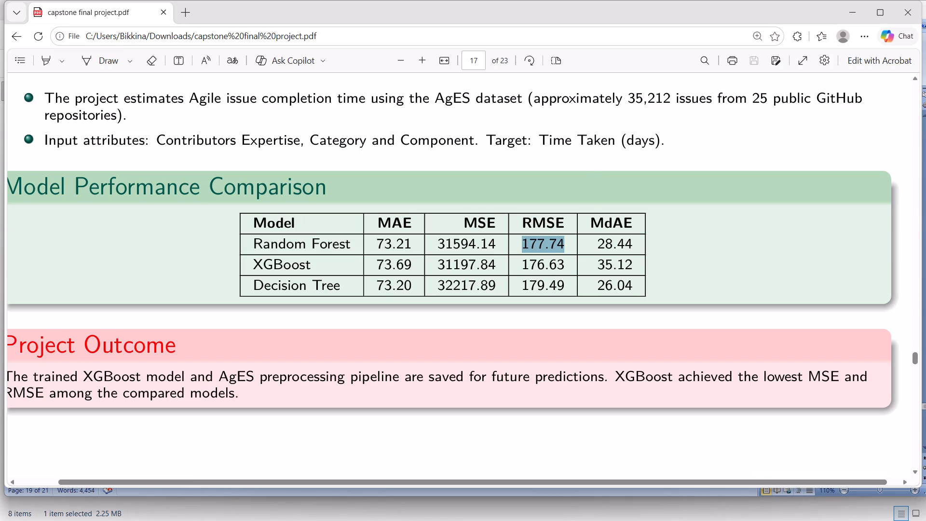
# Copy the XGBoost RMSE value 176.63 from the PDF into the report table's XGBoost RMSE cell, replacing the placeholder.
pyautogui.doubleClick(554, 260)
pyautogui.hotkey('ctrl', 'c')
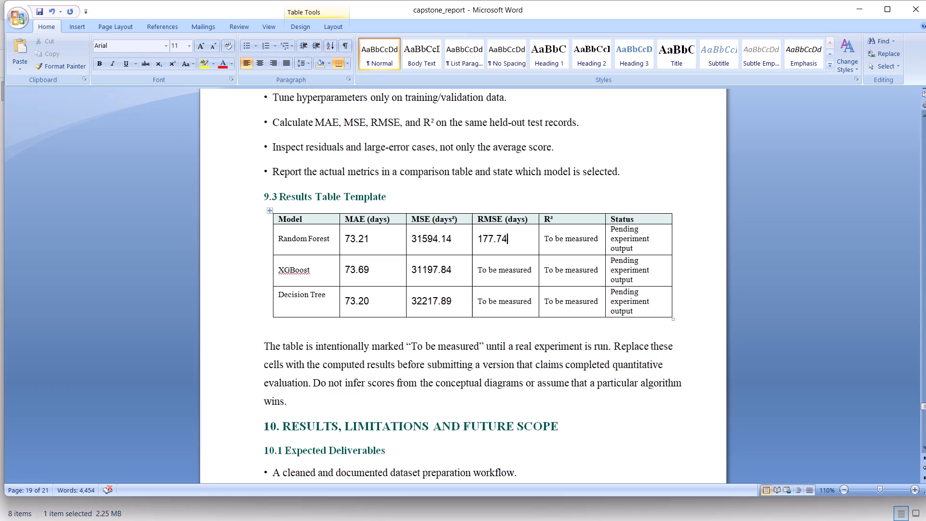
pyautogui.moveTo(534, 272); pyautogui.dragTo(529, 272)
pyautogui.moveTo(529, 272); pyautogui.dragTo(481, 275)
pyautogui.hotkey('ctrl', 'v')
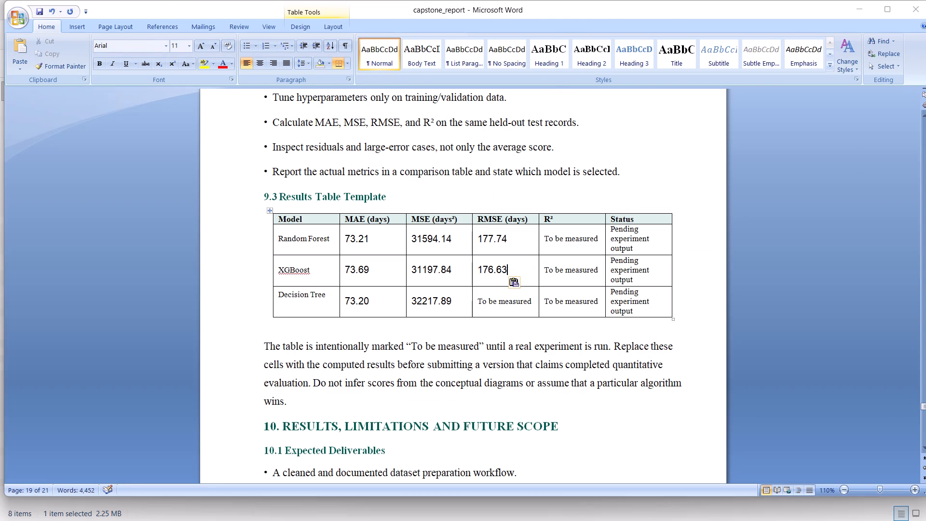
# Copy the Decision Tree RMSE value 179.49 from the PDF into the report table's Decision Tree RMSE cell, replacing the placeholder.
pyautogui.doubleClick(539, 286)
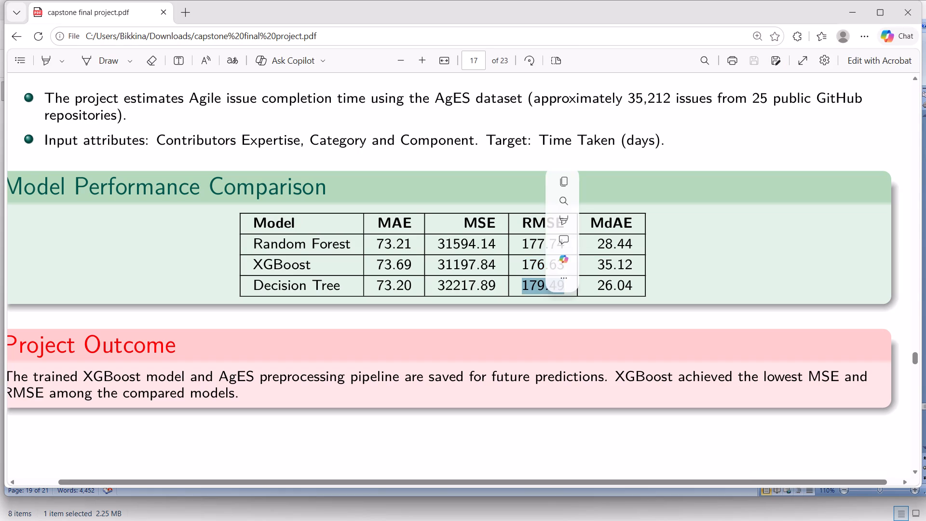
pyautogui.hotkey('ctrl', 'c')
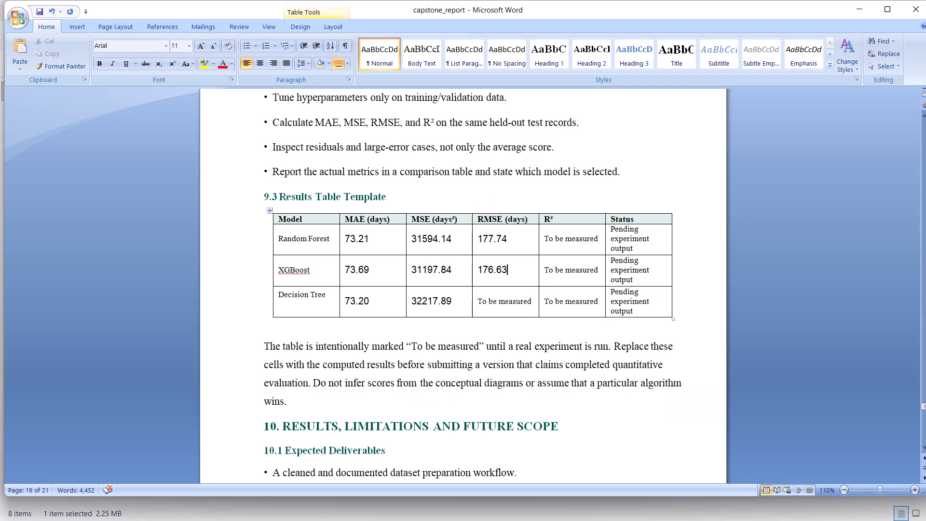
pyautogui.doubleClick(513, 305)
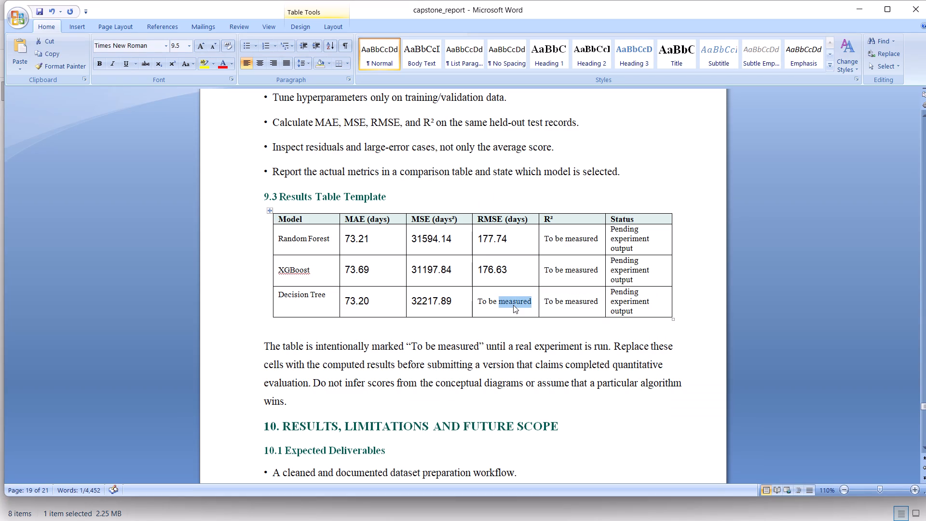
pyautogui.press('BackSpace')
pyautogui.press('BackSpace')
pyautogui.press('BackSpace')
pyautogui.press('BackSpace')
pyautogui.press('BackSpace')
pyautogui.press('BackSpace')
pyautogui.press('BackSpace')
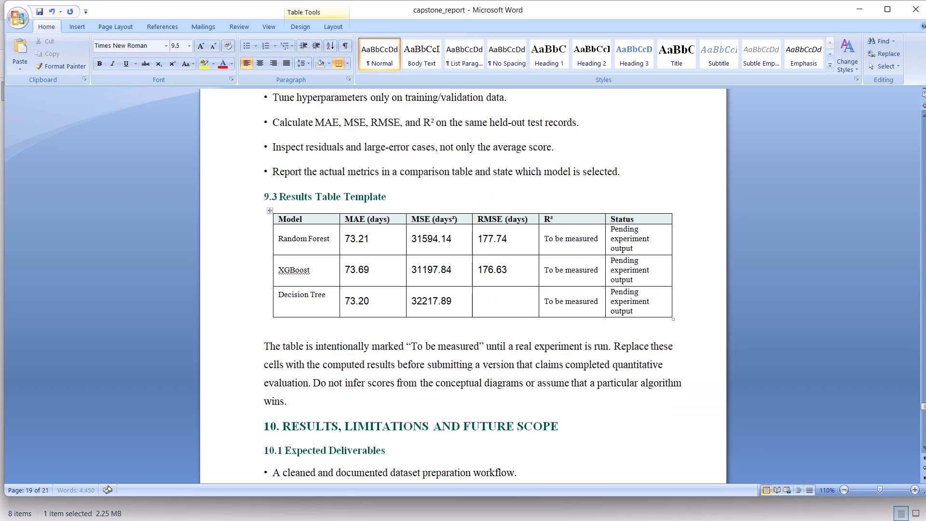
pyautogui.hotkey('ctrl', 'v')
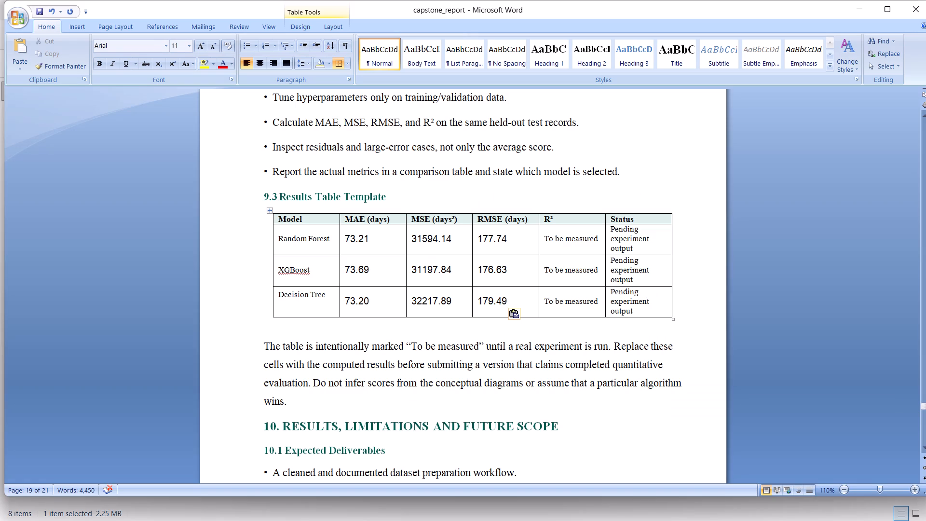
# Replace the report table's R² column heading with the MdAE heading copied from the PDF's performance comparison table.
pyautogui.moveTo(557, 223); pyautogui.dragTo(547, 221)
pyautogui.moveTo(547, 221); pyautogui.dragTo(545, 221)
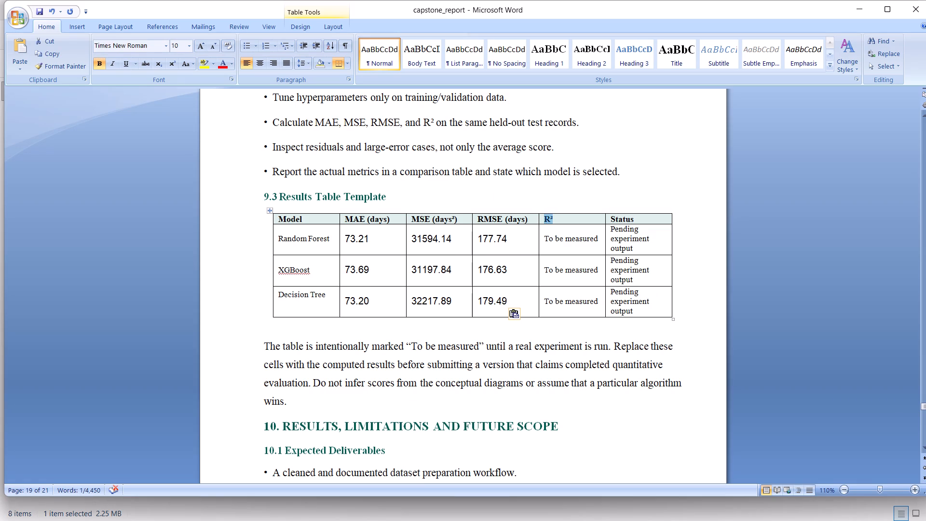
pyautogui.press('BackSpace')
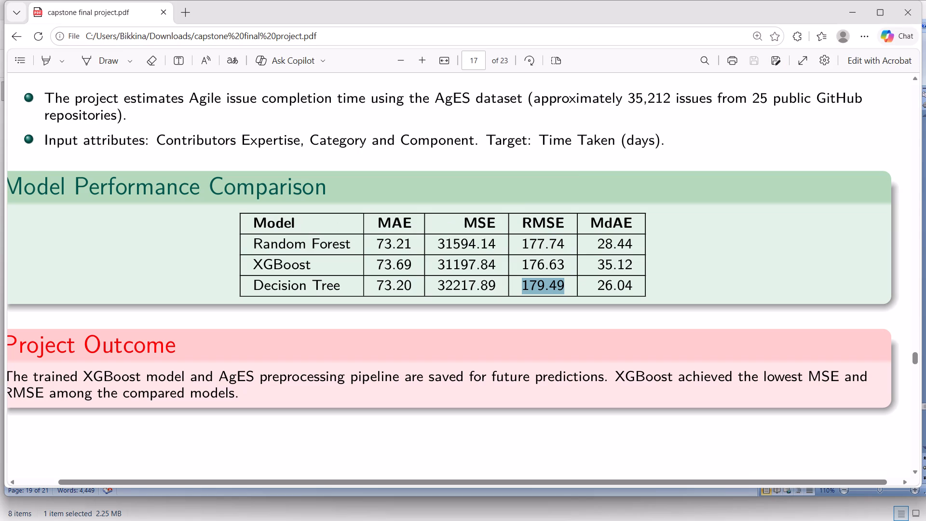
pyautogui.moveTo(585, 230); pyautogui.dragTo(627, 227)
pyautogui.click(627, 227)
pyautogui.doubleClick(627, 227)
pyautogui.doubleClick(627, 227)
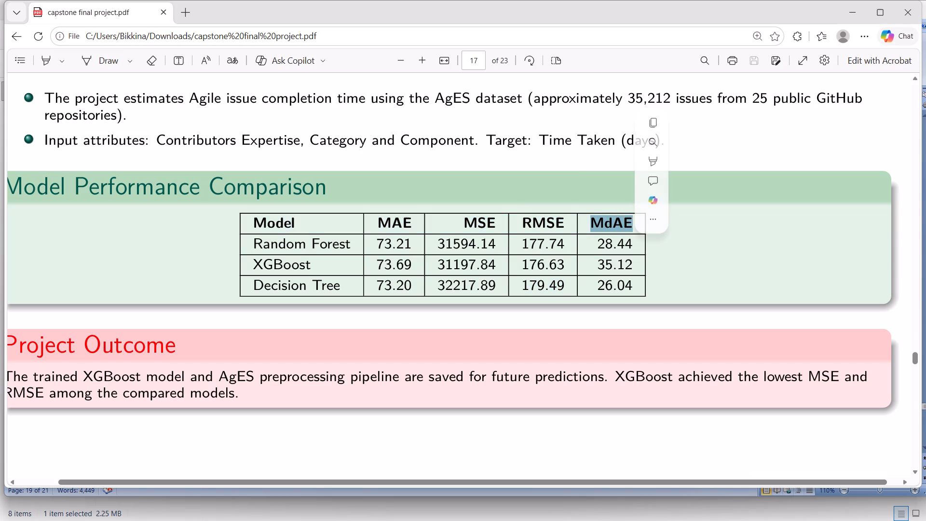
pyautogui.hotkey('ctrl', 'c')
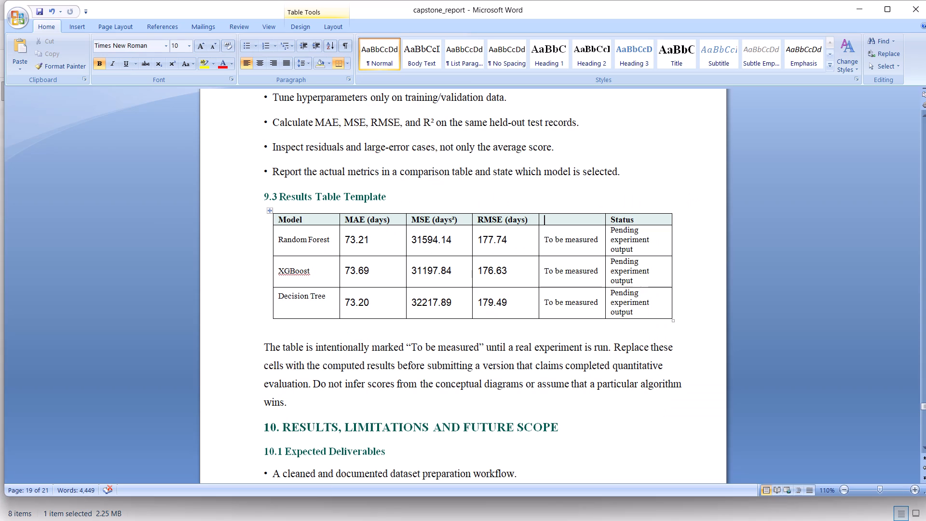
pyautogui.hotkey('ctrl', 'v')
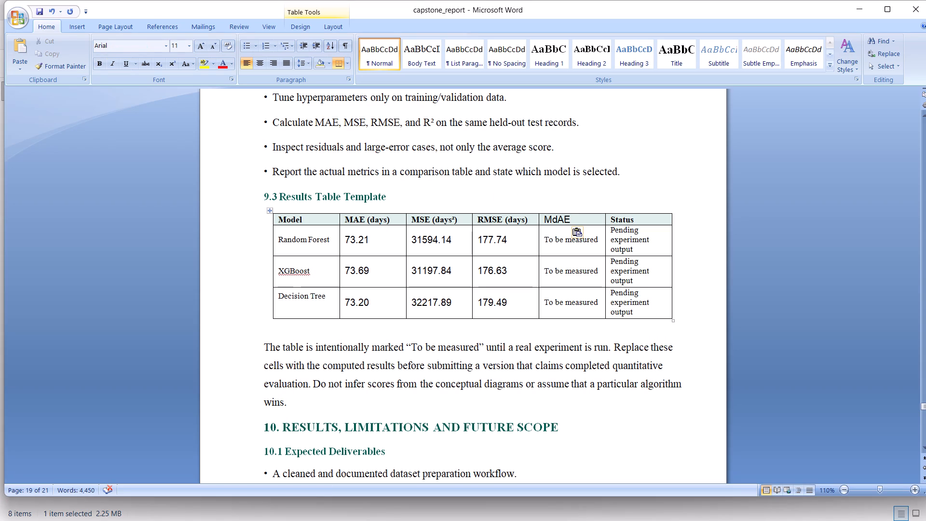
pyautogui.moveTo(577, 219); pyautogui.dragTo(546, 220)
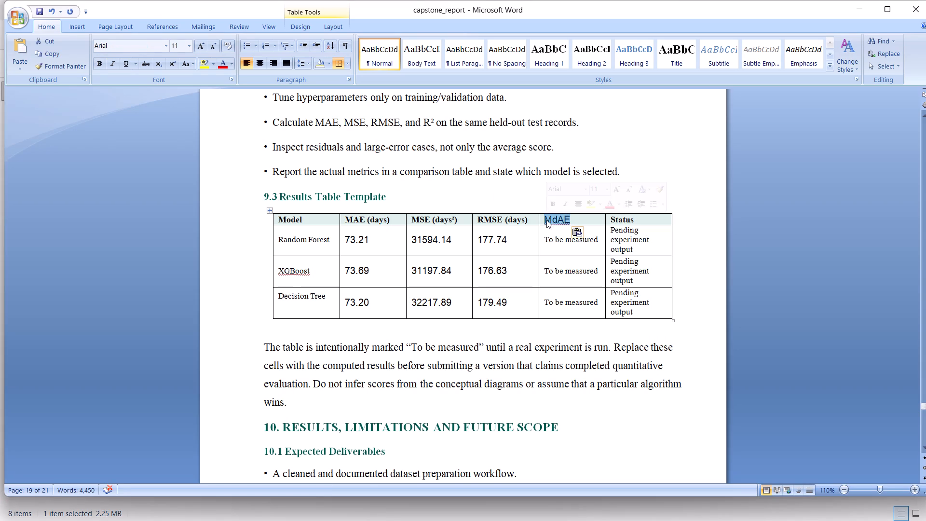
# Copy the Random Forest MdAE value 28.44 from the PDF into the report table's Random Forest MdAE cell, replacing the placeholder.
pyautogui.click(547, 241)
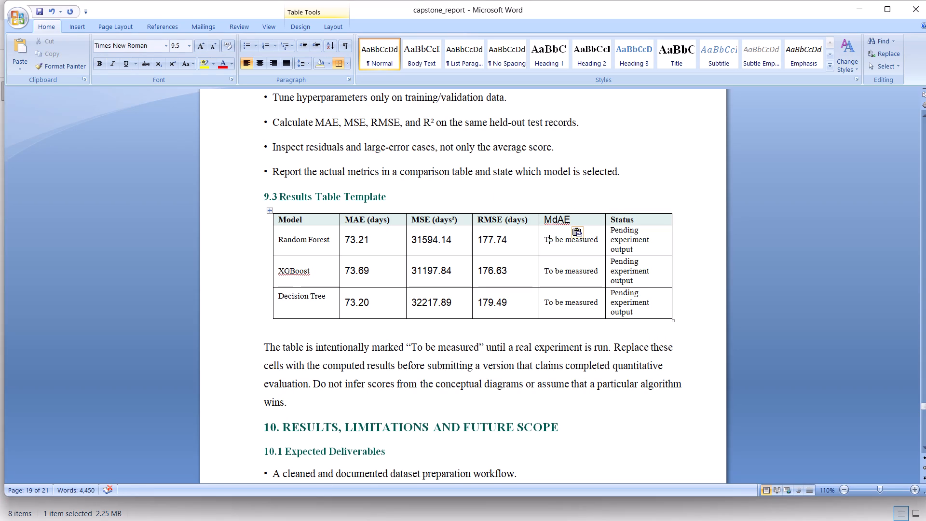
pyautogui.doubleClick(547, 241)
pyautogui.click(547, 241)
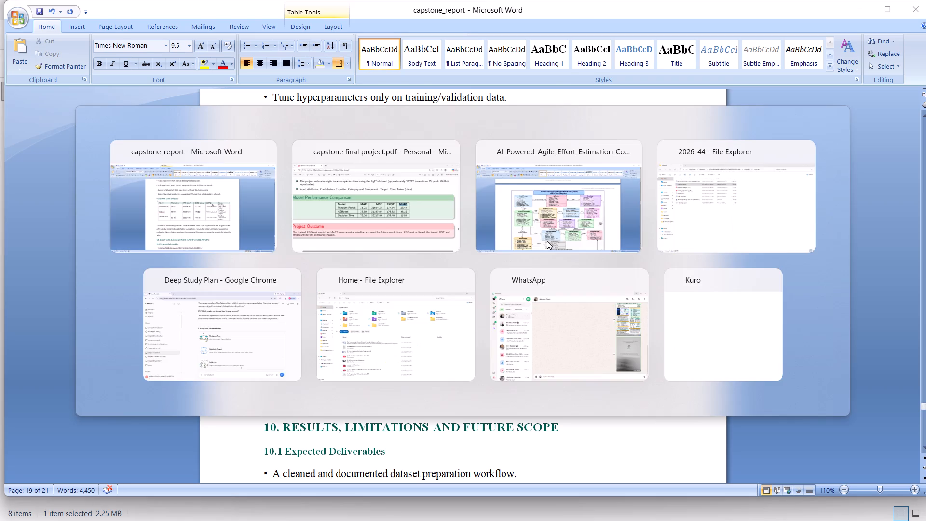
pyautogui.doubleClick(600, 244)
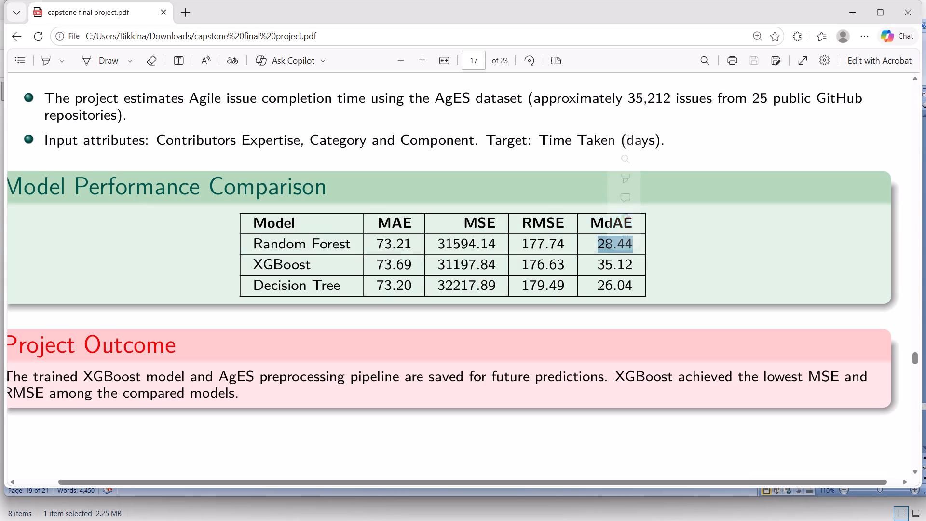
pyautogui.hotkey('ctrl', 'c')
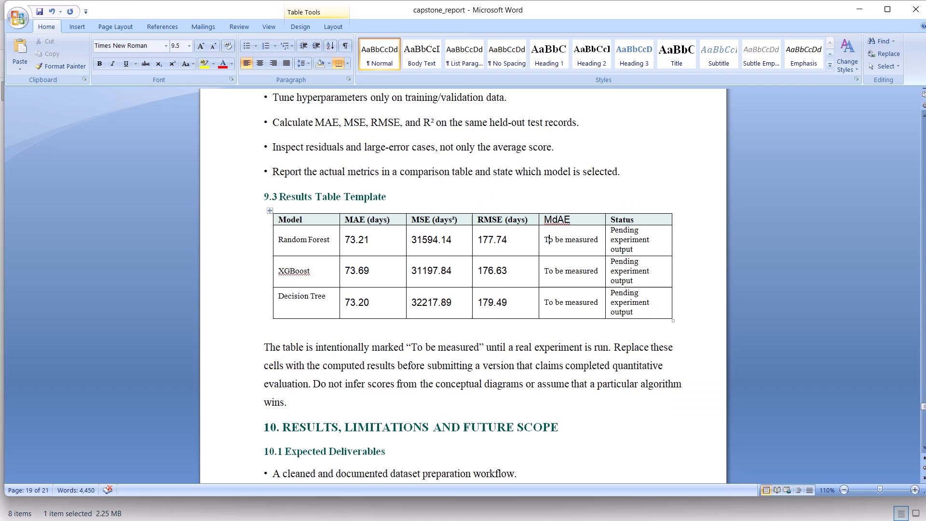
pyautogui.moveTo(599, 240); pyautogui.dragTo(560, 238)
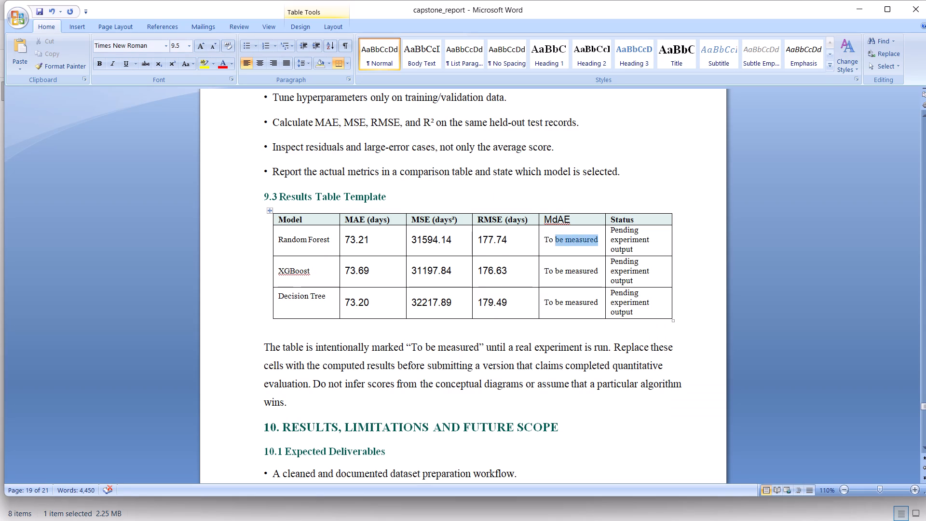
pyautogui.moveTo(560, 238); pyautogui.dragTo(549, 236)
pyautogui.press('BackSpace')
pyautogui.hotkey('ctrl', 'v')
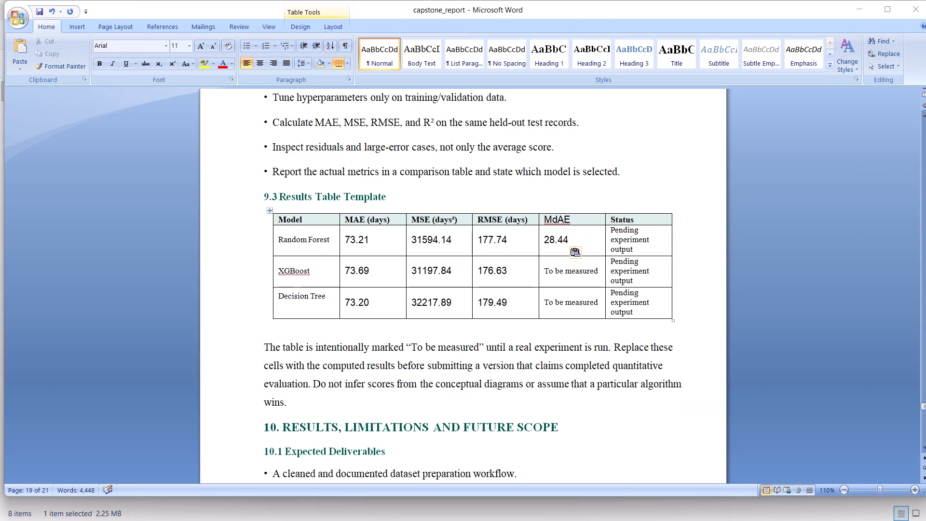
# Copy the XGBoost MdAE value 35.12 from the PDF into the report table's XGBoost MdAE cell, replacing the placeholder.
pyautogui.moveTo(638, 264); pyautogui.dragTo(595, 265)
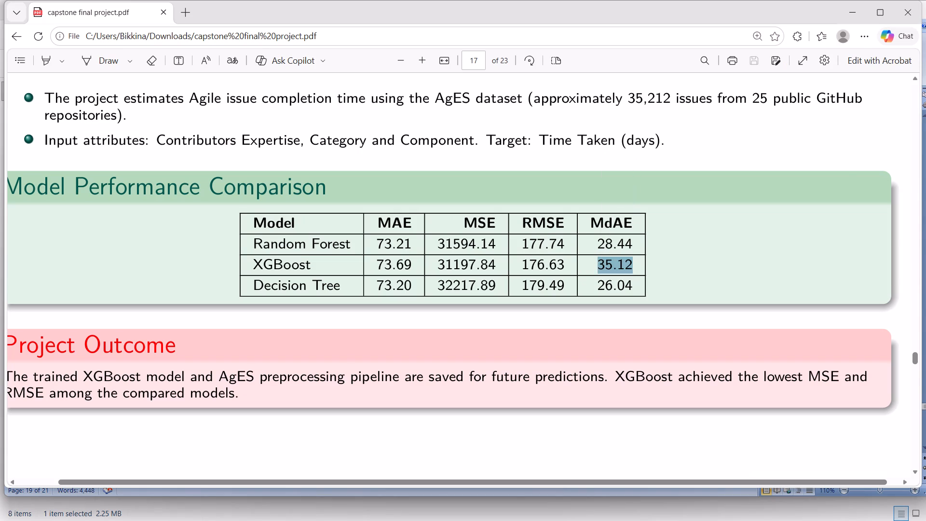
pyautogui.hotkey('ctrl', 'c')
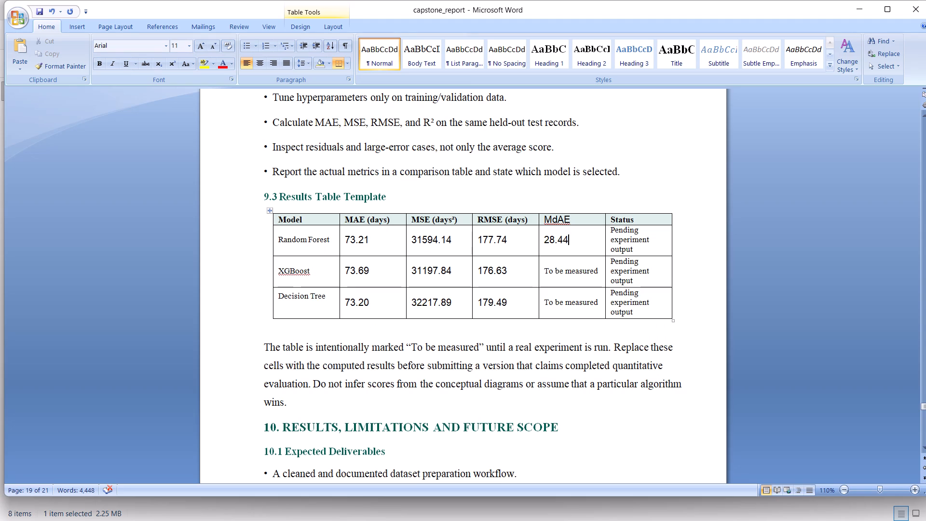
pyautogui.moveTo(599, 271); pyautogui.dragTo(545, 273)
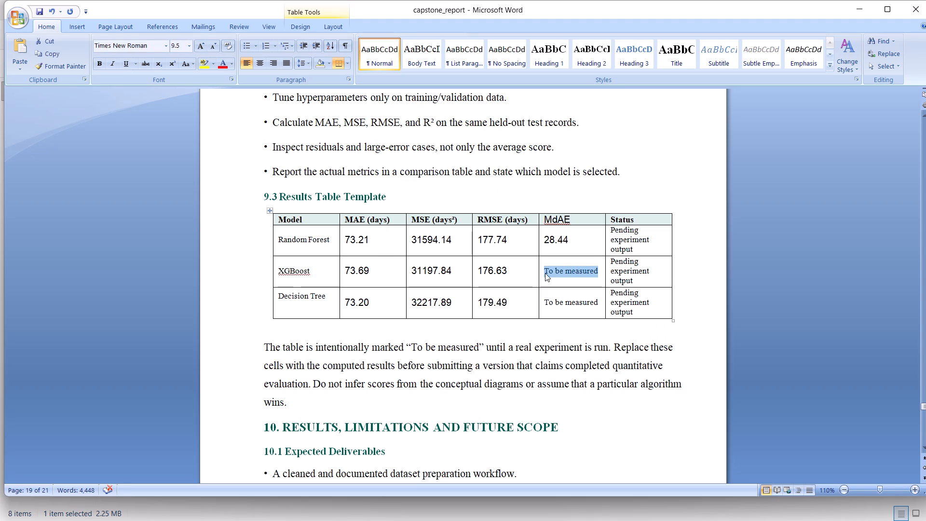
pyautogui.hotkey('ctrl', 'v')
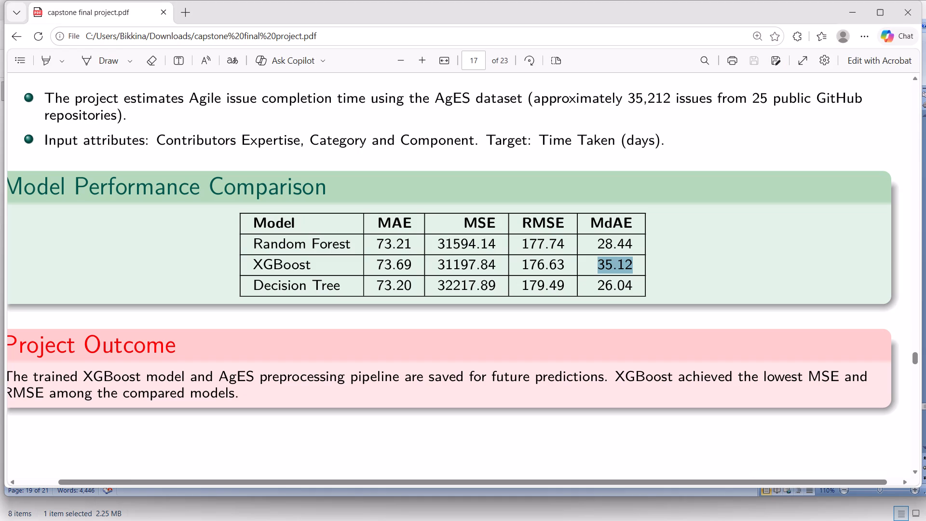
# Copy the Decision Tree MdAE value 26.04 from the PDF into the report table's Decision Tree MdAE cell, replacing the placeholder.
pyautogui.moveTo(636, 285); pyautogui.dragTo(597, 286)
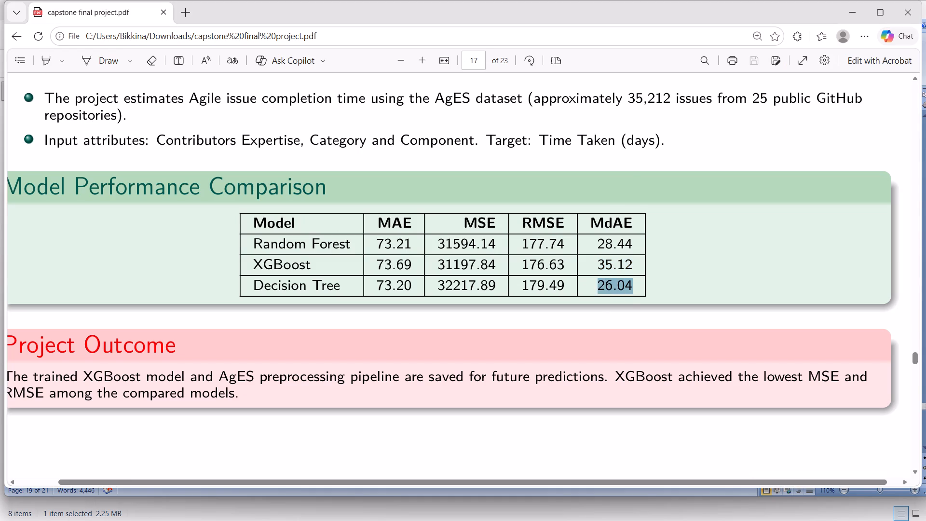
pyautogui.moveTo(597, 286); pyautogui.dragTo(597, 287)
pyautogui.hotkey('ctrl', 'c')
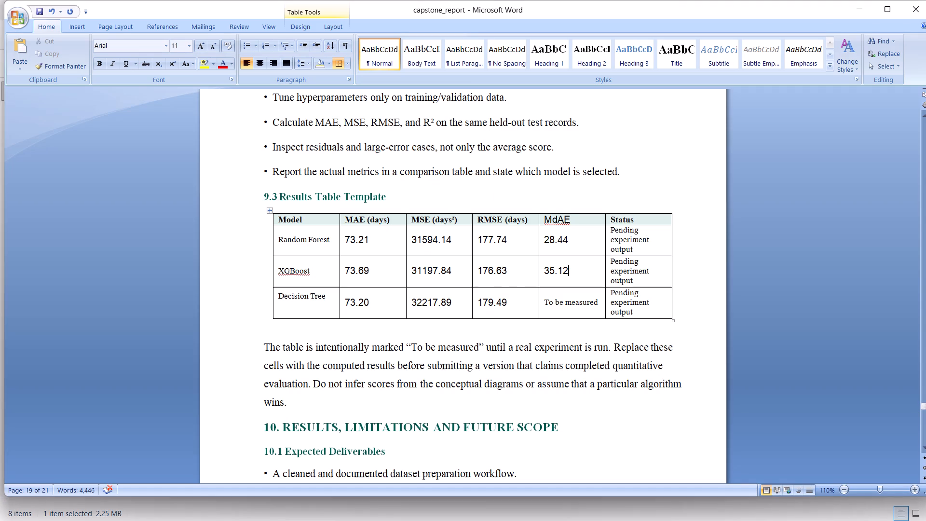
pyautogui.moveTo(597, 301); pyautogui.dragTo(548, 301)
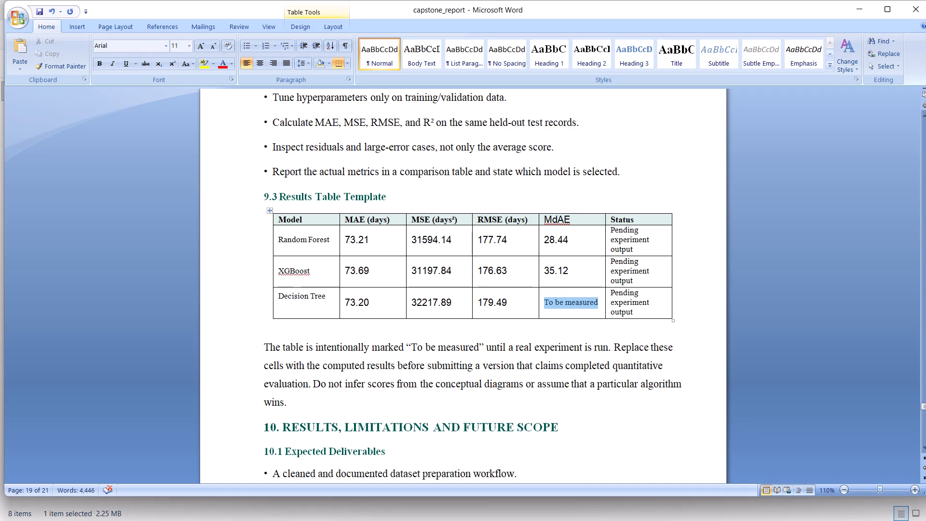
pyautogui.moveTo(548, 301); pyautogui.dragTo(547, 301)
pyautogui.hotkey('ctrl', 'v')
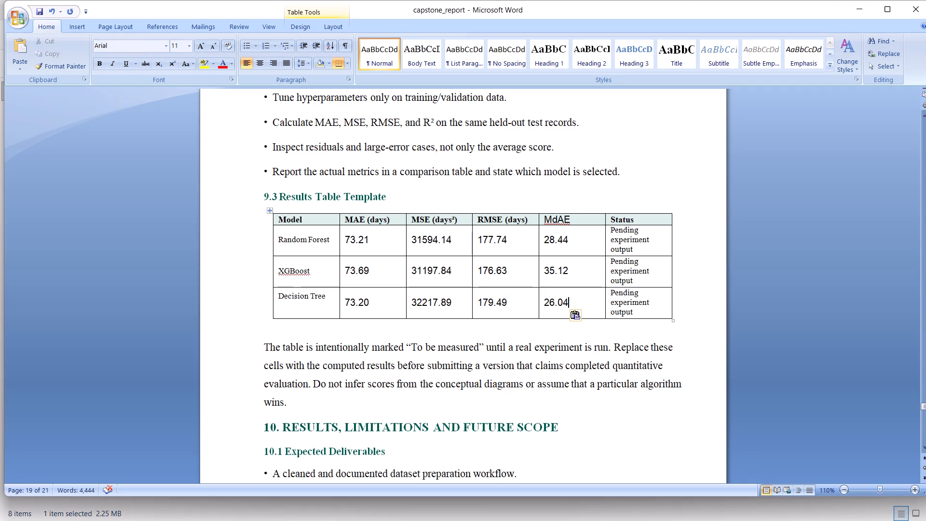
# Remove the Status column from the results table, deleting its three pending-output cells with cells shifted left and its heading cell.
pyautogui.moveTo(659, 311); pyautogui.dragTo(633, 243)
pyautogui.press('BackSpace')
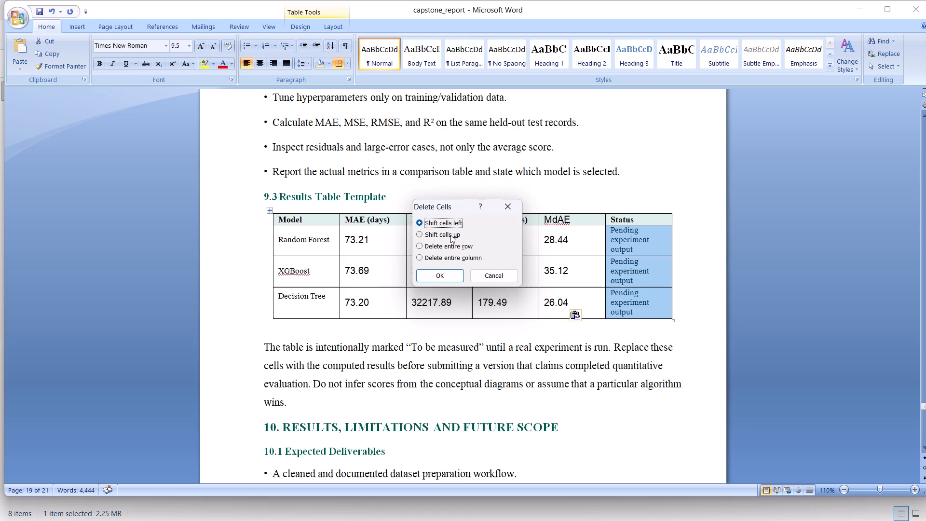
pyautogui.click(453, 271)
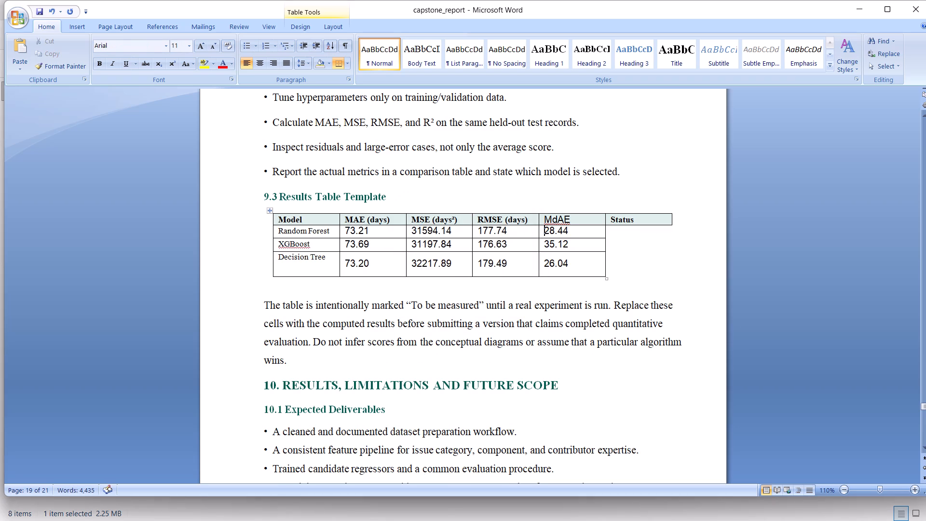
pyautogui.click(648, 222)
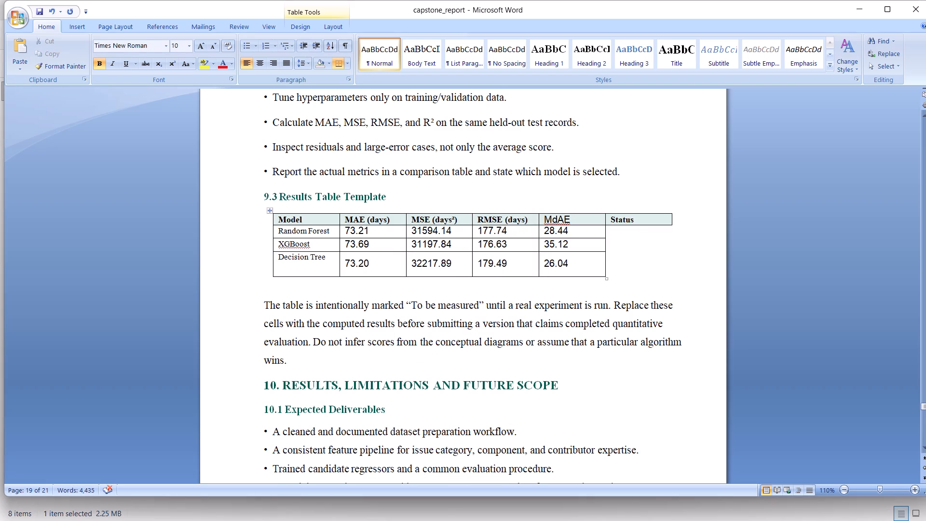
pyautogui.click(671, 217)
pyautogui.click(657, 213)
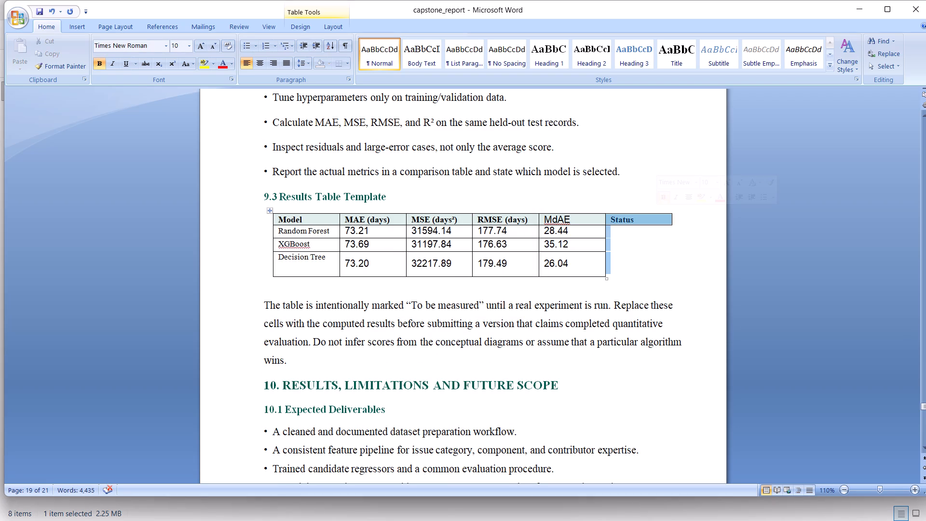
pyautogui.press('Delete')
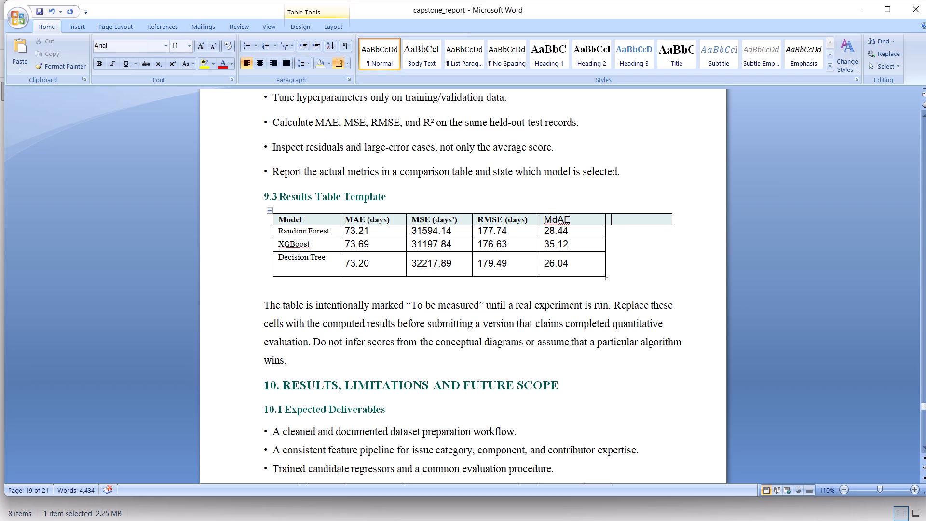
pyautogui.click(647, 215)
pyautogui.press('BackSpace')
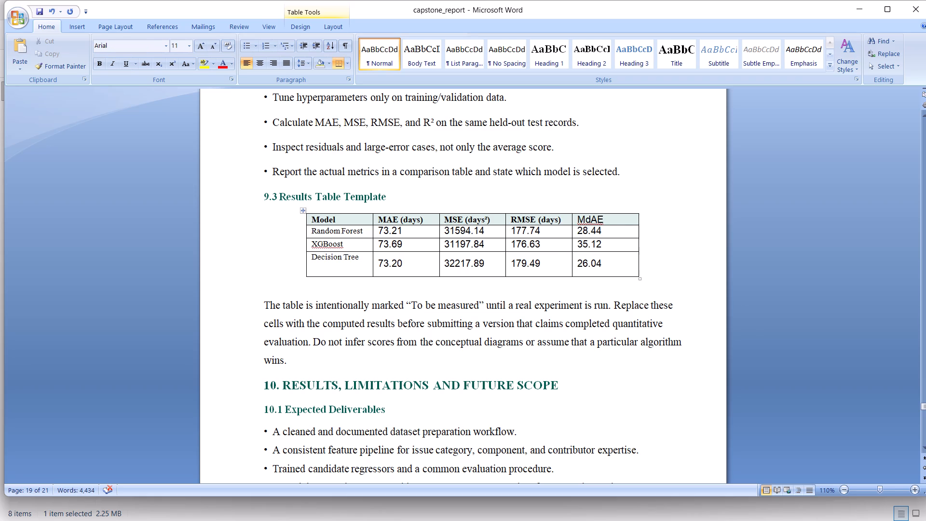
# Set all metric values in the results table's three model rows to Times New Roman.
pyautogui.keyDown('ctrl'); pyautogui.moveTo(615, 222); pyautogui.dragTo(582, 221); pyautogui.keyUp('ctrl')
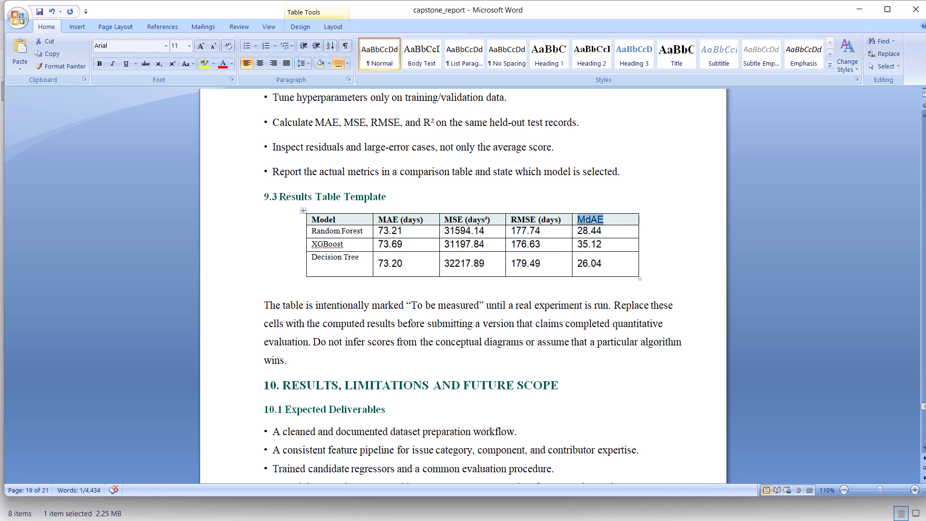
pyautogui.keyDown('ctrl'); pyautogui.moveTo(605, 263); pyautogui.dragTo(409, 231); pyautogui.keyUp('ctrl')
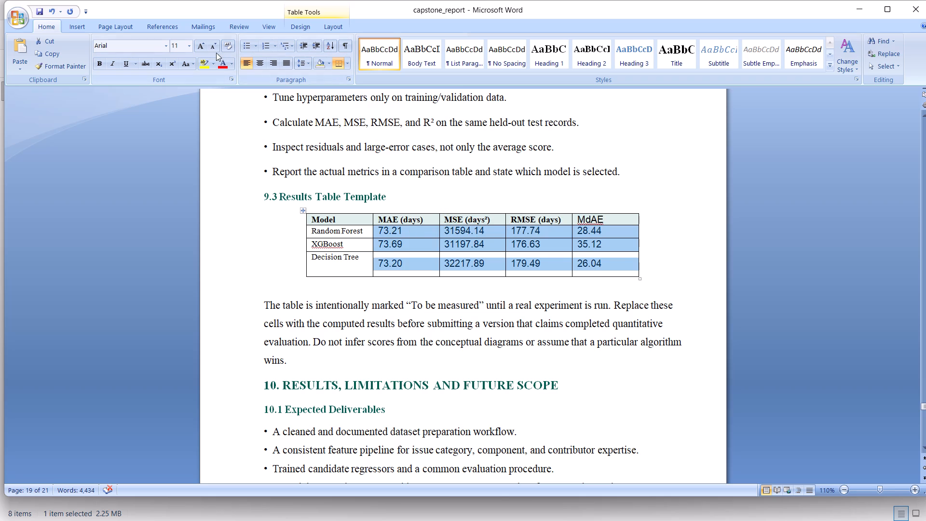
pyautogui.click(165, 48)
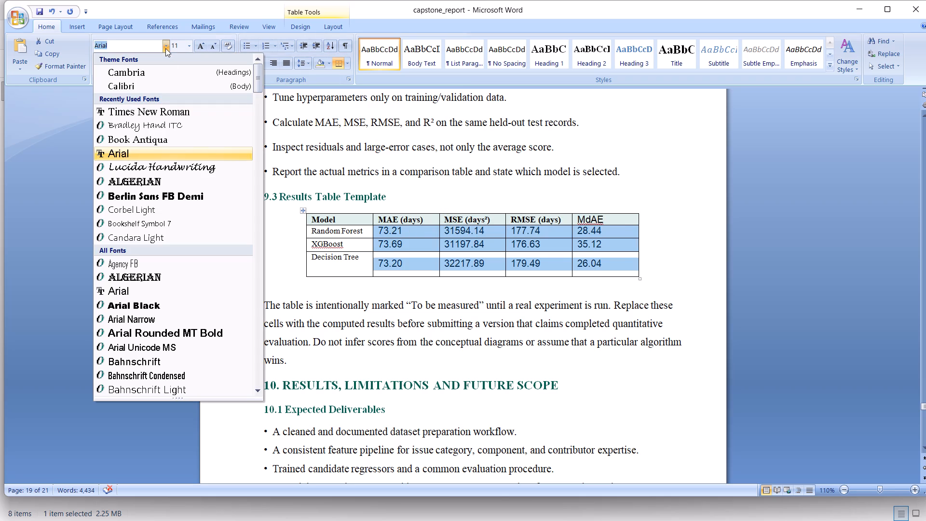
pyautogui.click(172, 112)
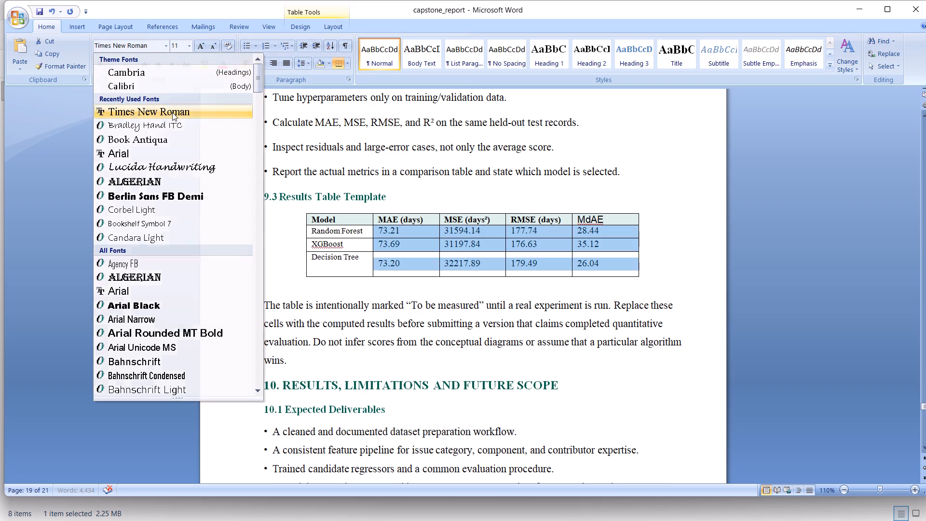
# Format the MdAE column heading in the results table as bold Times New Roman.
pyautogui.doubleClick(604, 216)
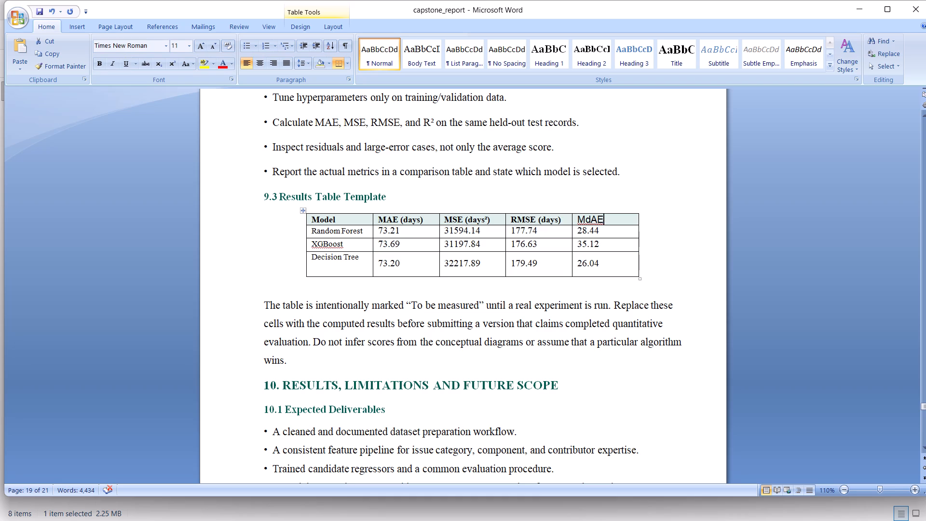
pyautogui.doubleClick(598, 217)
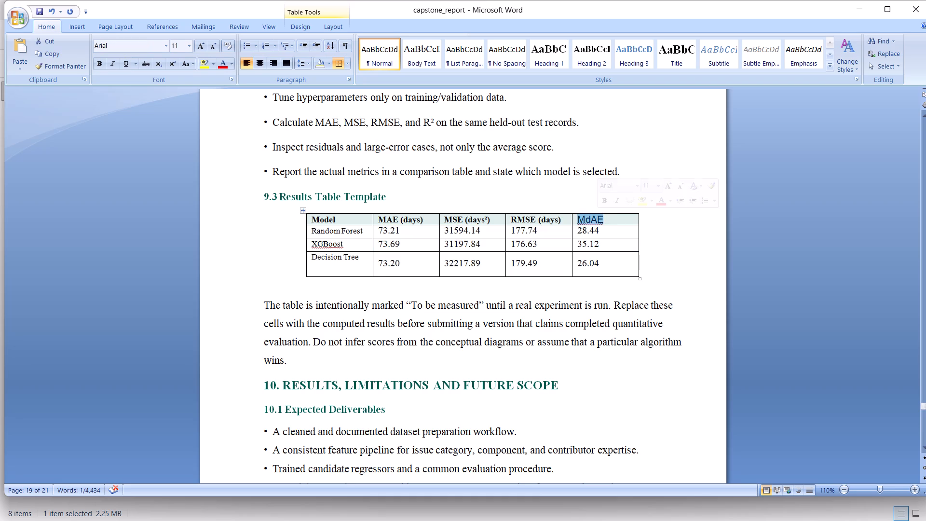
pyautogui.click(170, 44)
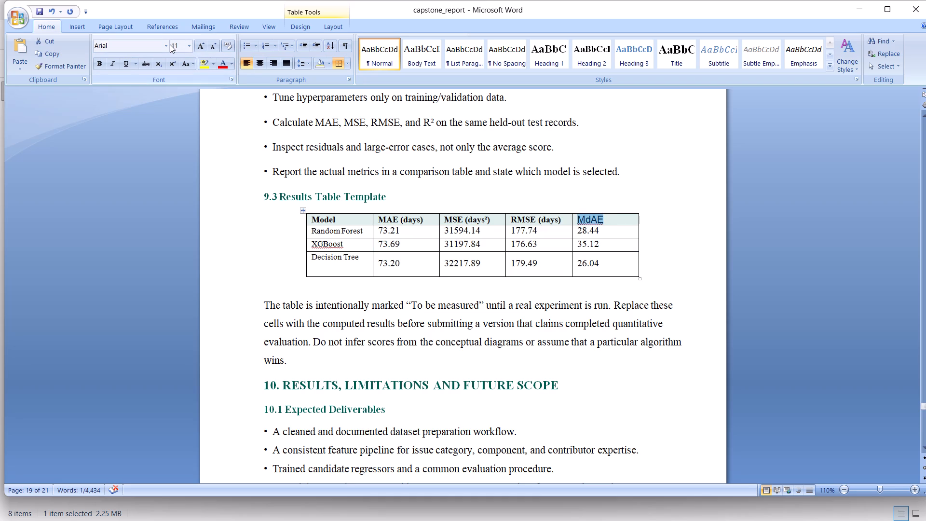
pyautogui.click(166, 46)
pyautogui.click(157, 110)
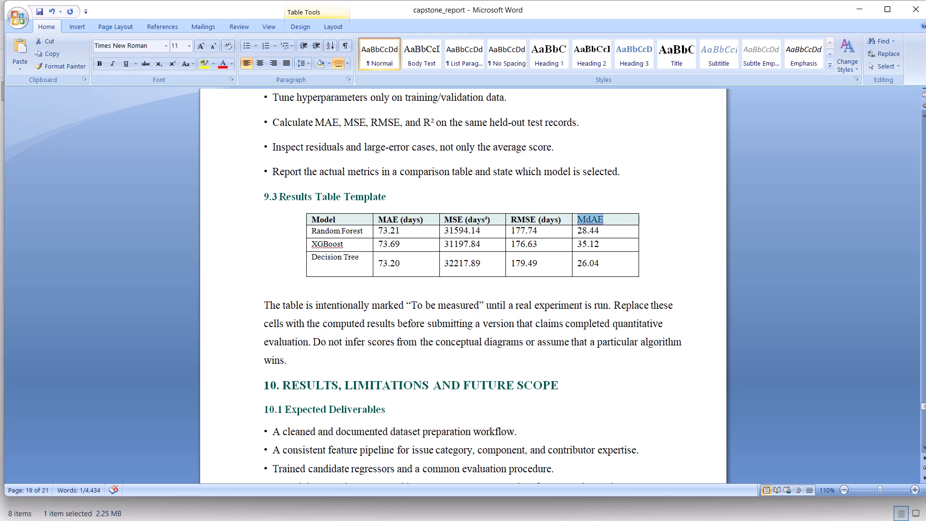
pyautogui.click(99, 66)
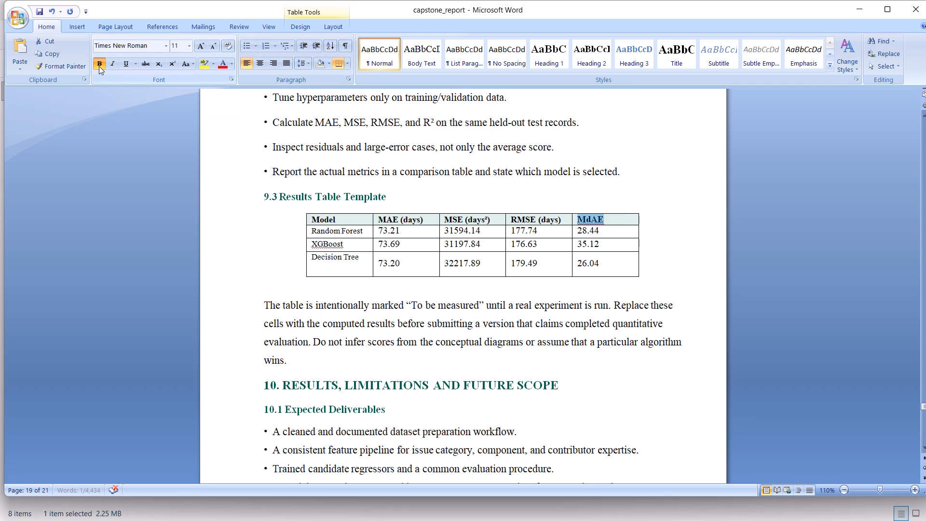
pyautogui.click(743, 203)
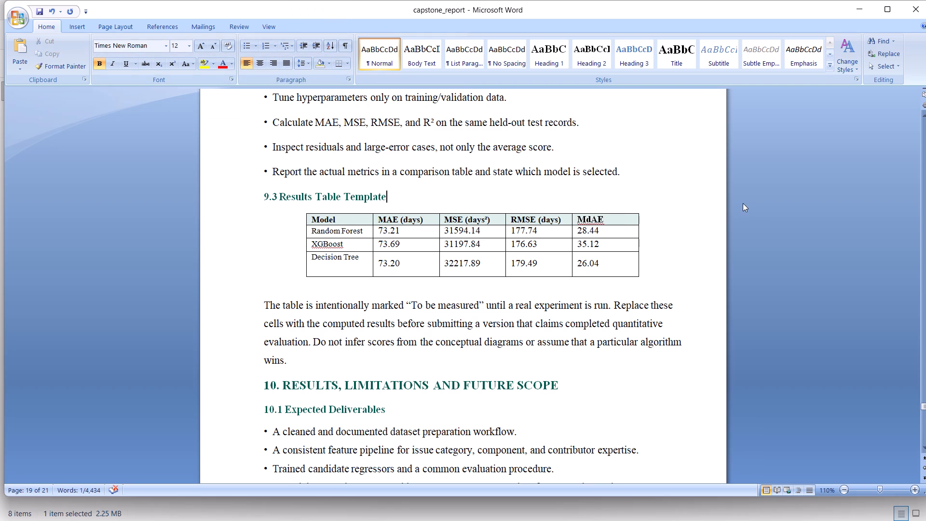
# Check the report's results table against the Model Performance Comparison table on page 17 of the capstone PDF.
pyautogui.scroll(1, 743, 203)
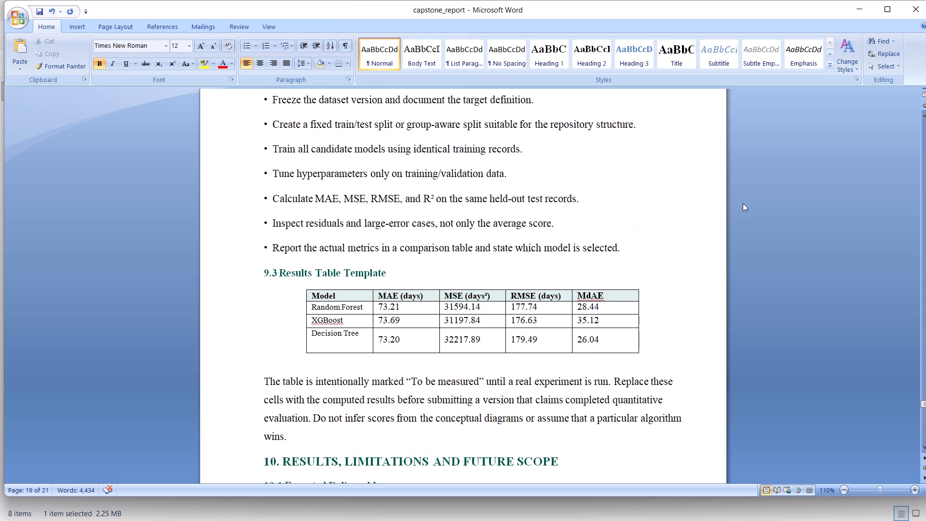
pyautogui.scroll(1, 743, 203)
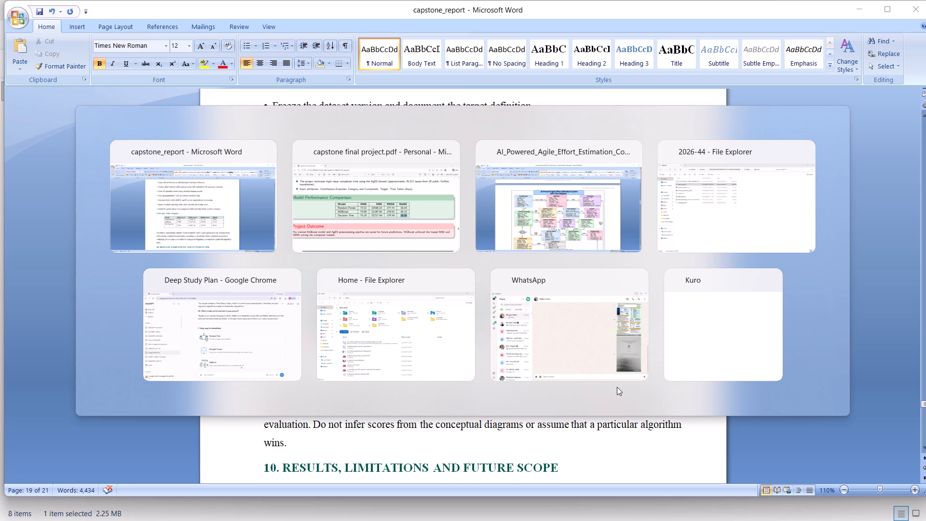
pyautogui.click(735, 211)
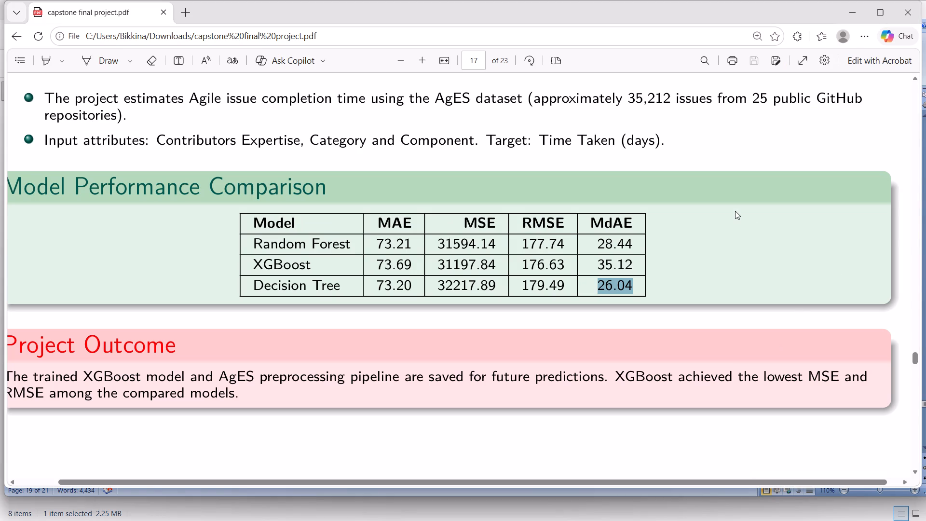
pyautogui.click(706, 171)
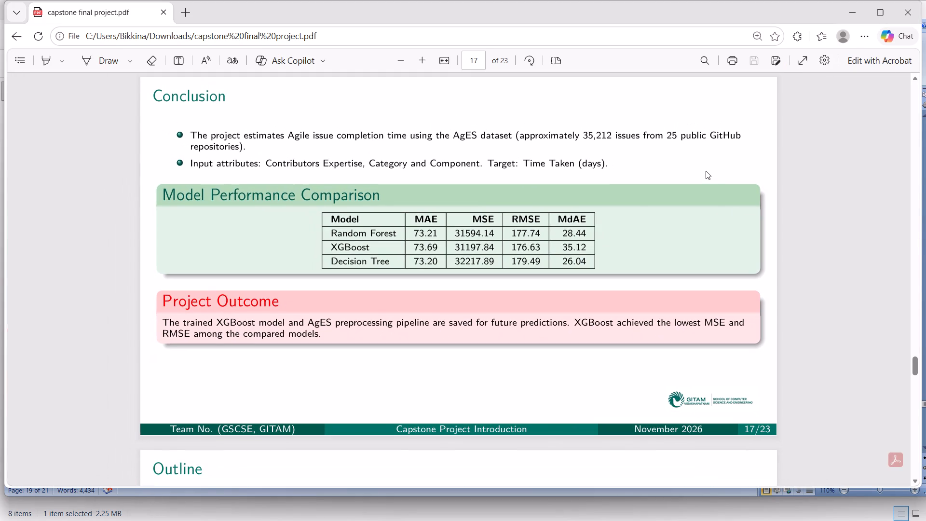
pyautogui.click(640, 375)
pyautogui.click(857, 4)
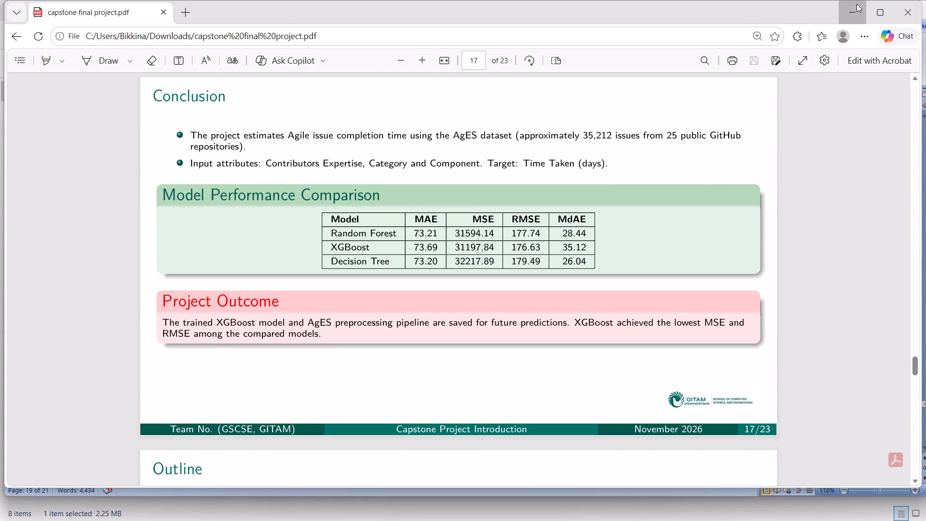
# Save the capstone_report document and close it together with the UML document.
pyautogui.click(749, 235)
pyautogui.hotkey('ctrl', 's')
pyautogui.hotkey('ctrl', 's')
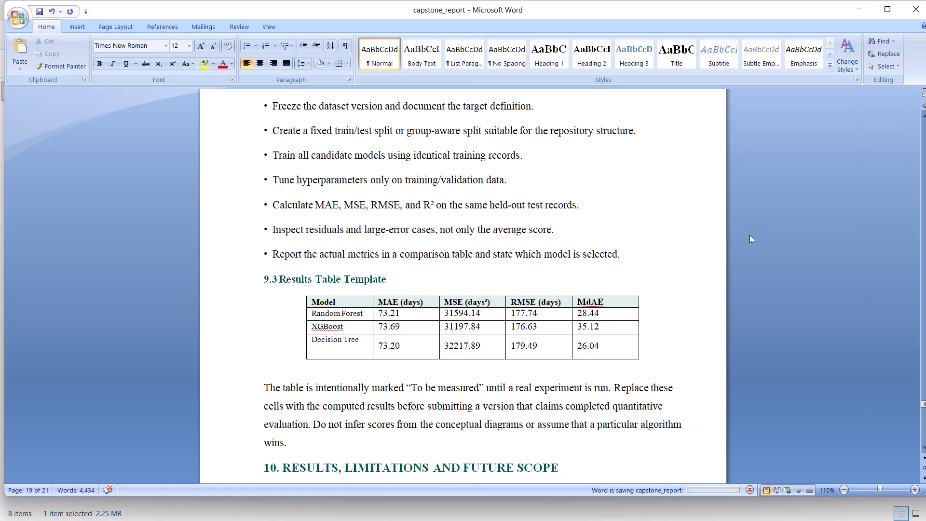
pyautogui.hotkey('ctrl', 's')
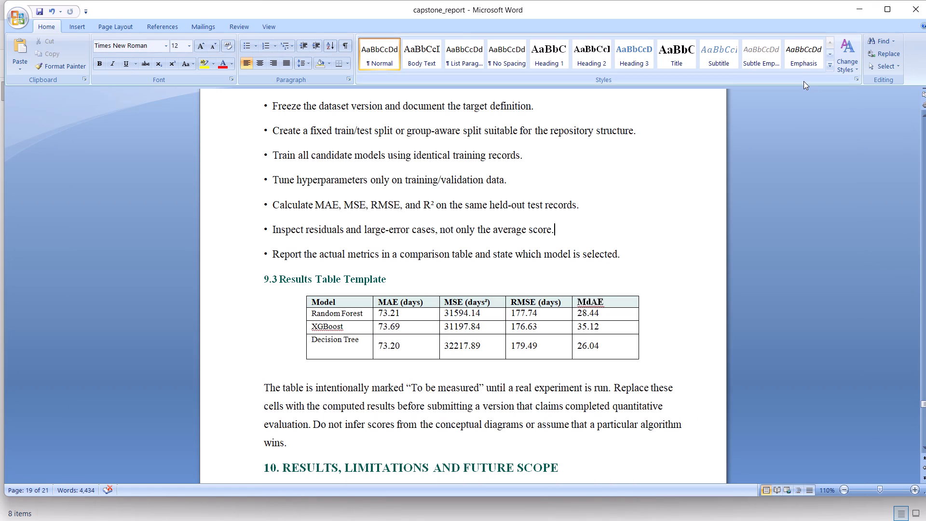
pyautogui.click(911, 11)
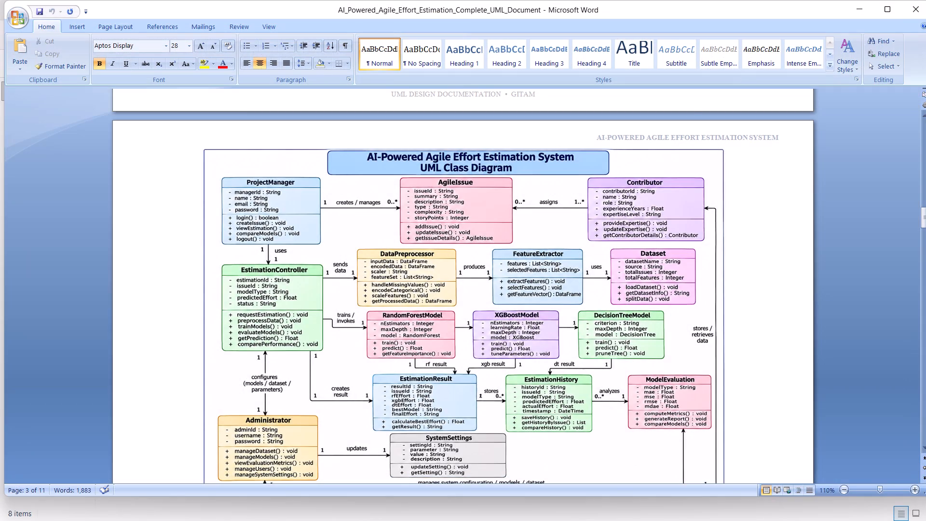
pyautogui.click(925, 4)
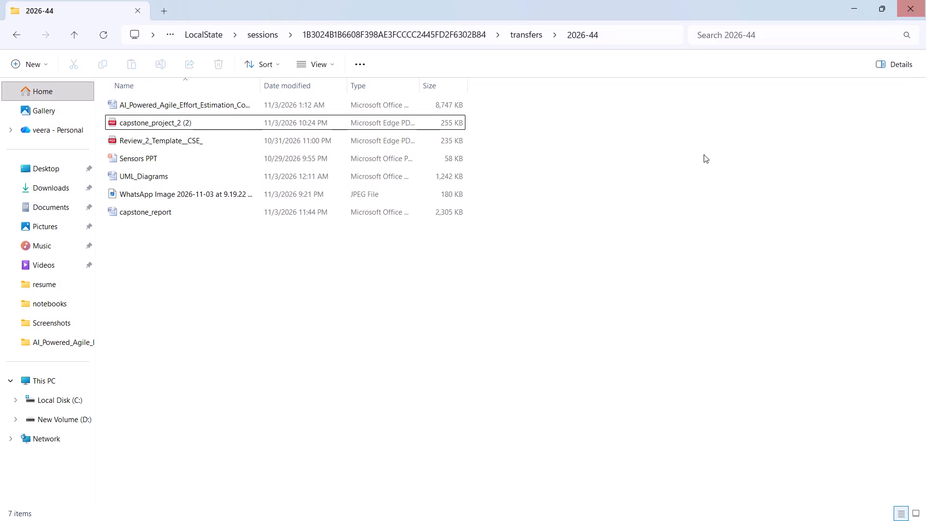
# Open the capstone_project_2 (2) PDF from the 2026-44 folder for a quick check and close the browser window.
pyautogui.doubleClick(371, 124)
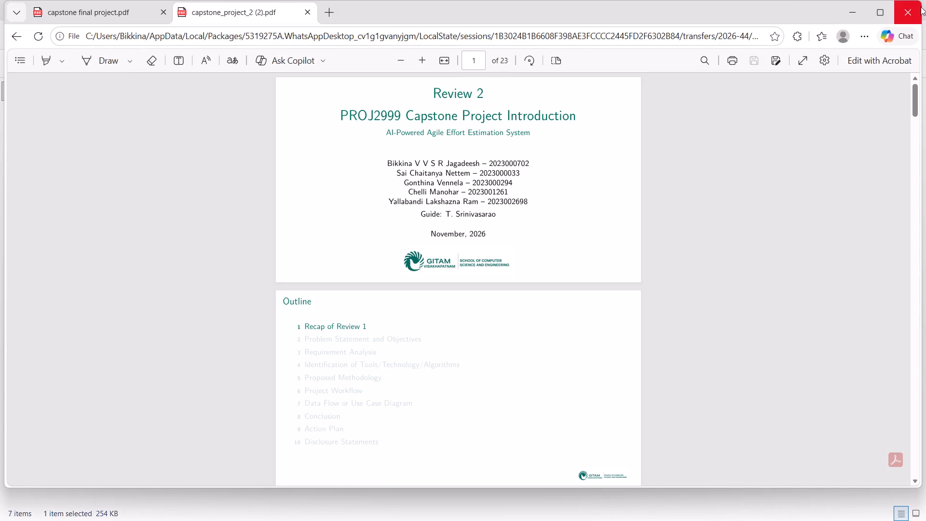
pyautogui.click(917, 9)
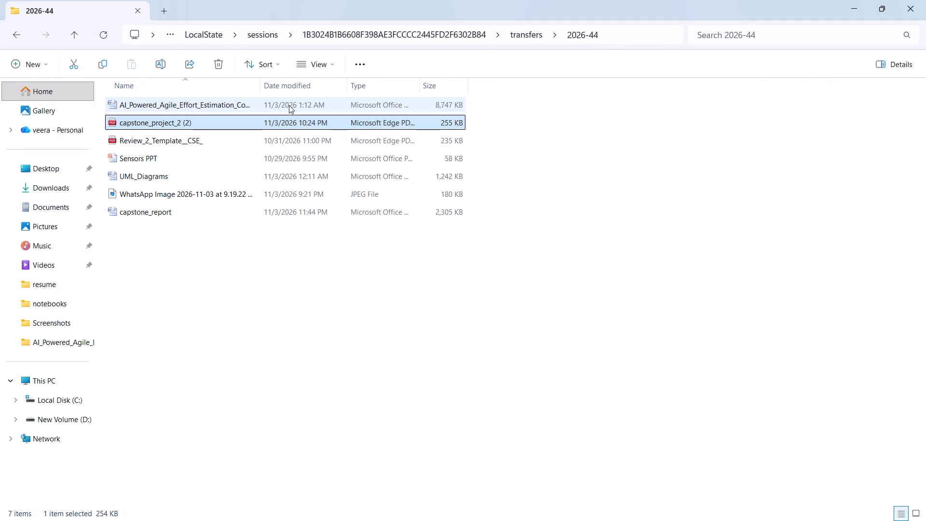
# Open the AI_Powered_Agile_Effort_Estimation_Complete_UML_Document, review its diagrams and reported model evaluation results, and close it.
pyautogui.doubleClick(289, 105)
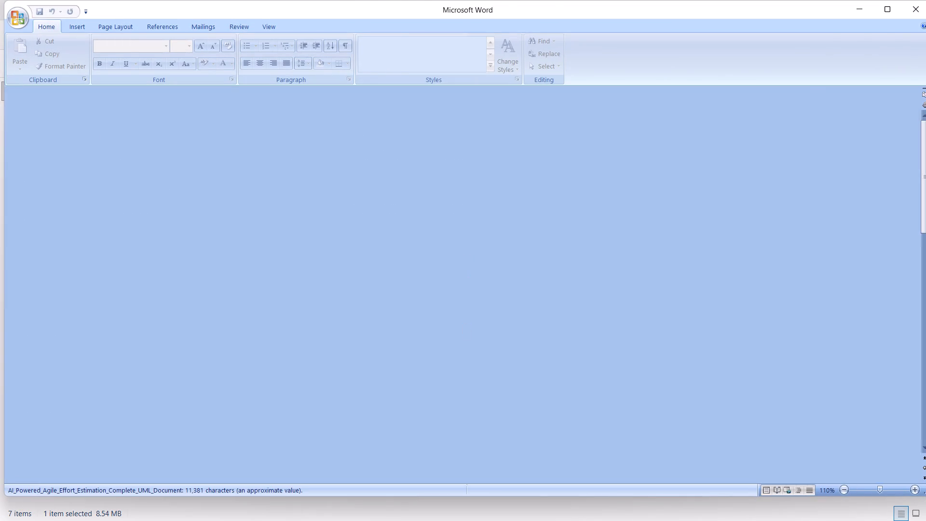
pyautogui.scroll(-20, 463, 326)
pyautogui.scroll(-20, 463, 326)
pyautogui.scroll(-9, 463, 326)
pyautogui.scroll(1, 463, 326)
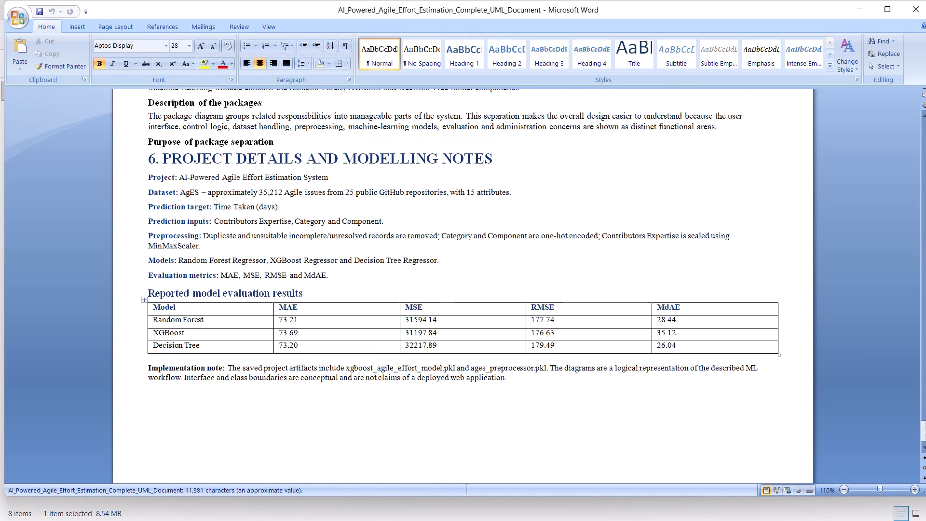
pyautogui.scroll(4, 463, 326)
pyautogui.scroll(-1, 463, 326)
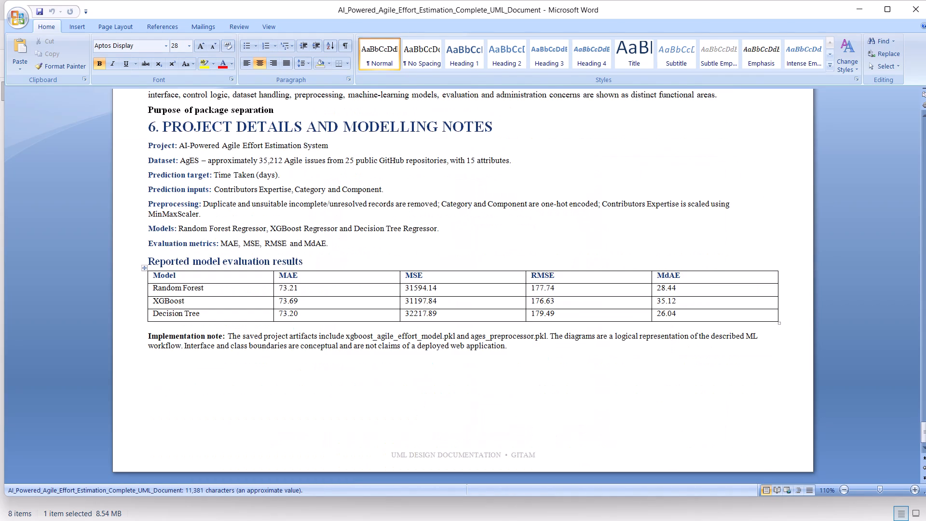
pyautogui.scroll(-2, 463, 326)
pyautogui.scroll(7, 463, 326)
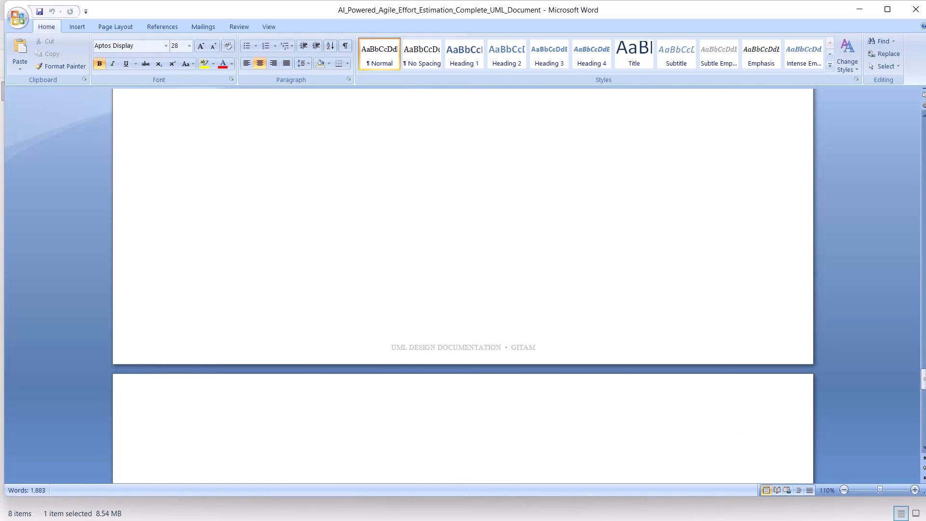
pyautogui.scroll(2, 463, 326)
pyautogui.scroll(-3, 463, 326)
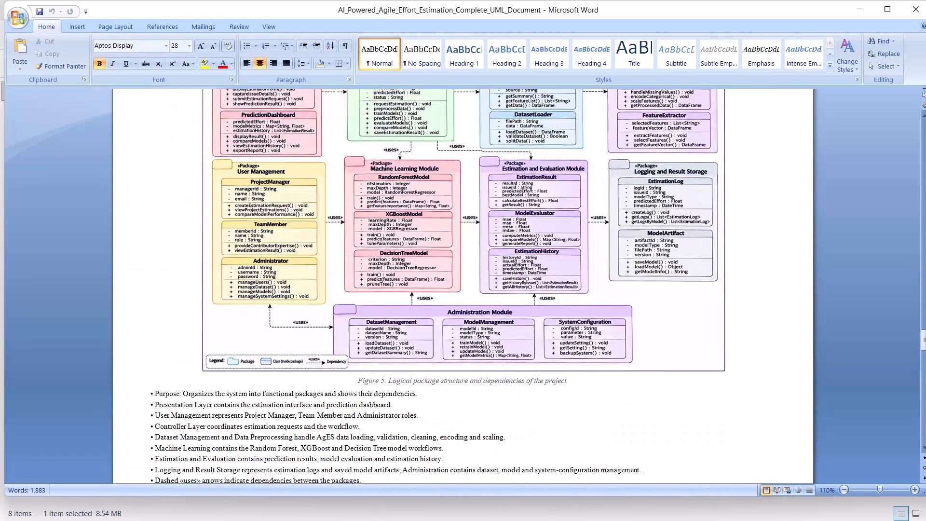
pyautogui.scroll(1, 463, 326)
pyautogui.click(474, 268)
pyautogui.scroll(4, 474, 268)
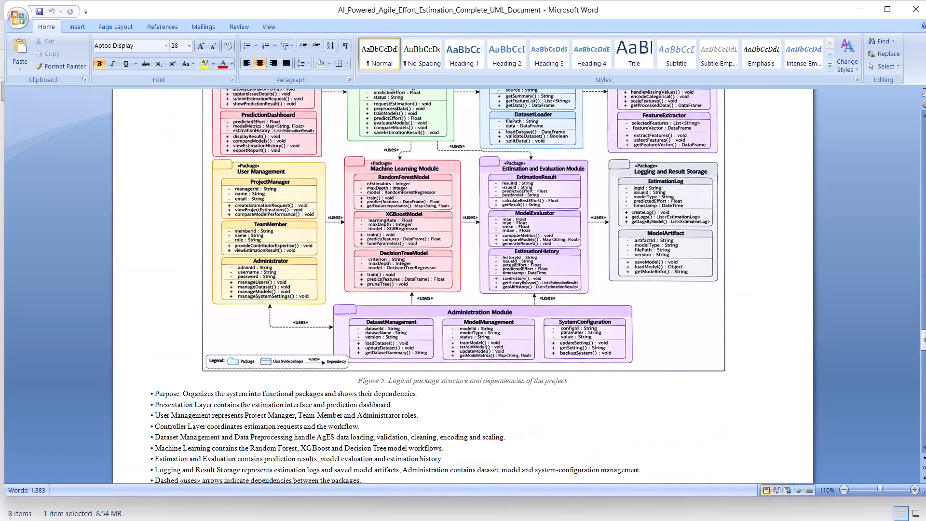
pyautogui.scroll(3, 474, 268)
pyautogui.click(916, 6)
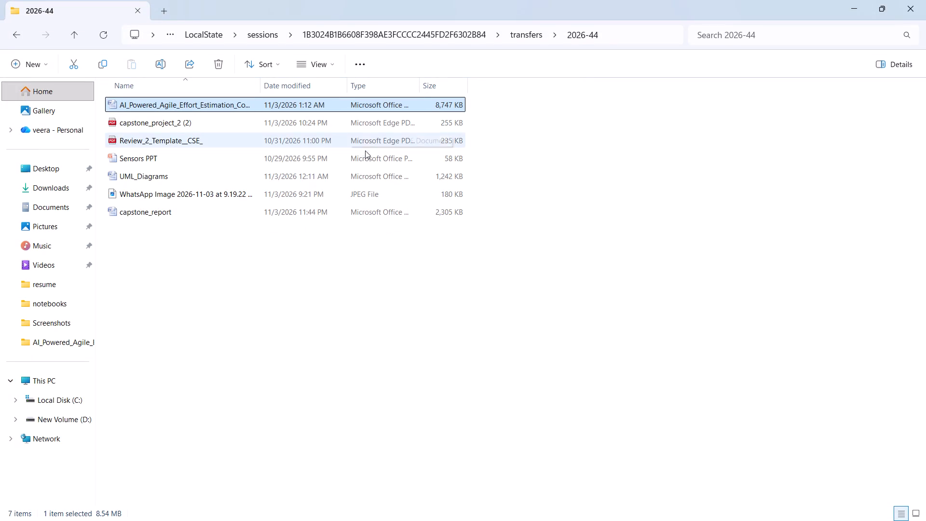
# Reopen capstone_report from the 2026-44 folder, check its saved results table, and close it.
pyautogui.doubleClick(322, 211)
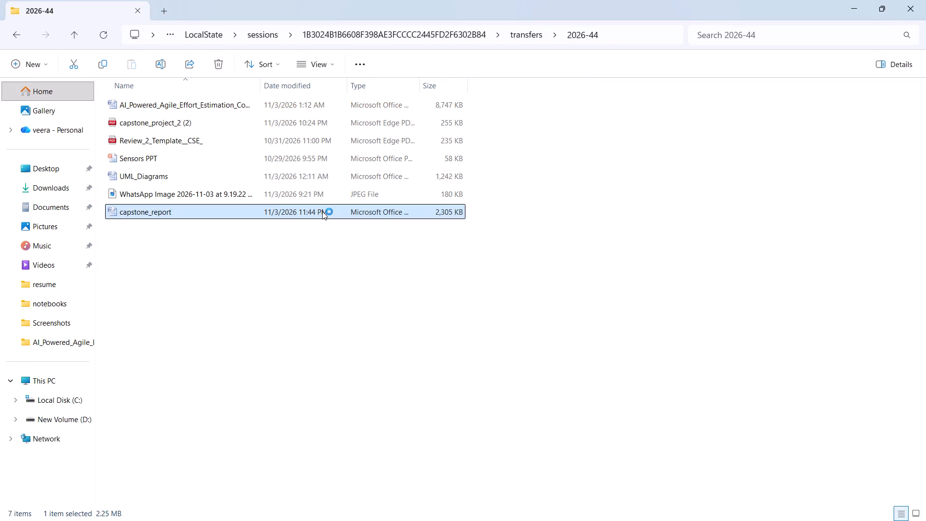
pyautogui.scroll(-16, 462, 322)
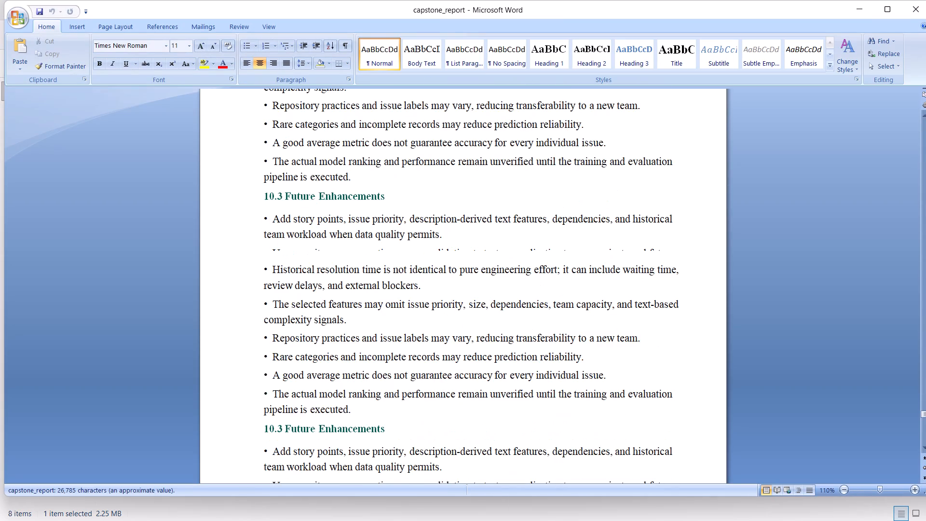
pyautogui.scroll(-6, 462, 322)
pyautogui.scroll(5, 462, 322)
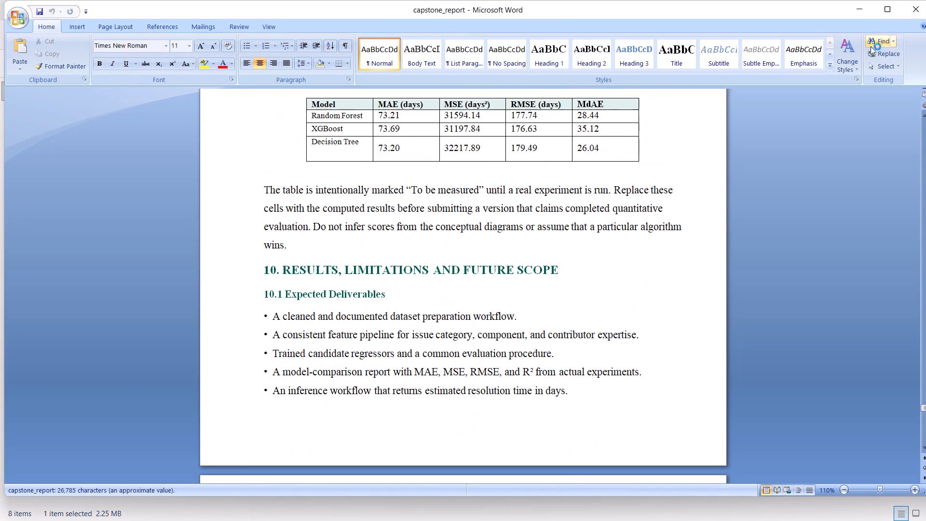
pyautogui.click(925, 0)
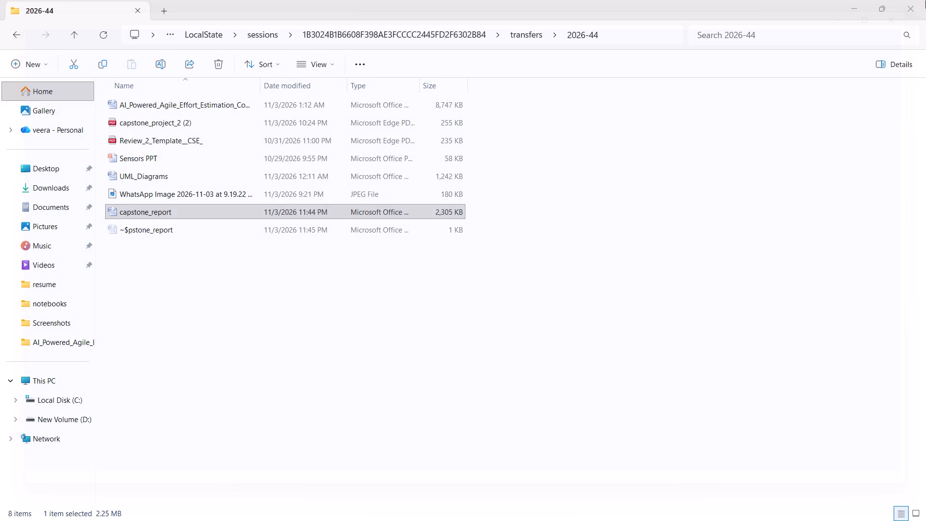
# Copy the capstone_report file from the 2026-44 folder and switch to WhatsApp.
pyautogui.hotkey('ctrl', 'c')
pyautogui.hotkey('ctrl', 'c')
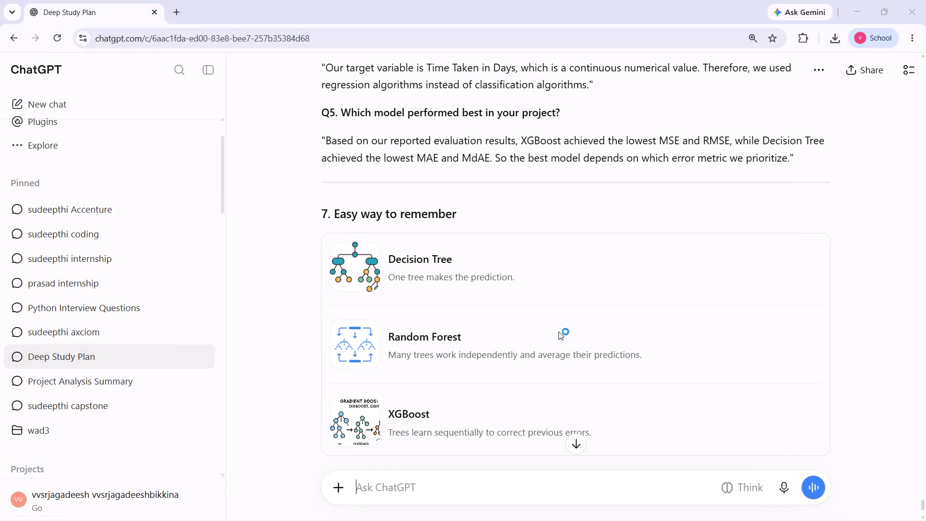
pyautogui.click(558, 331)
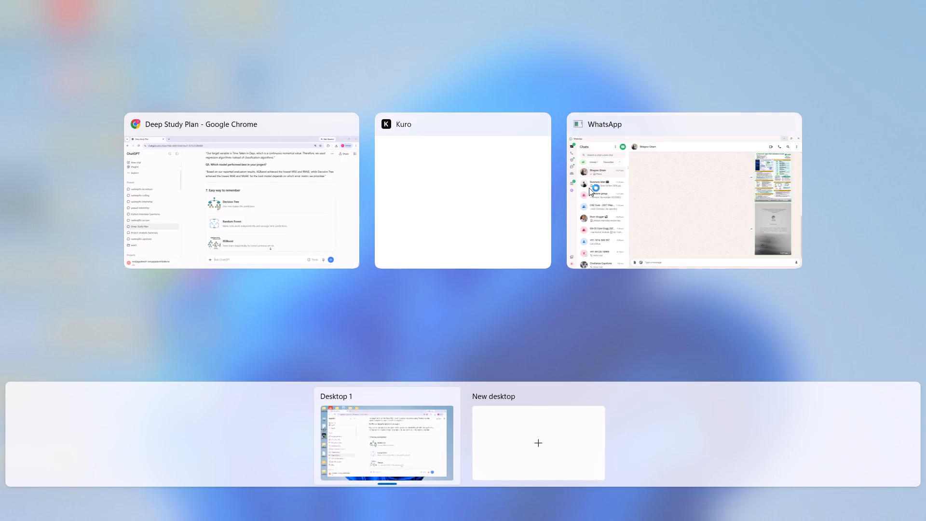